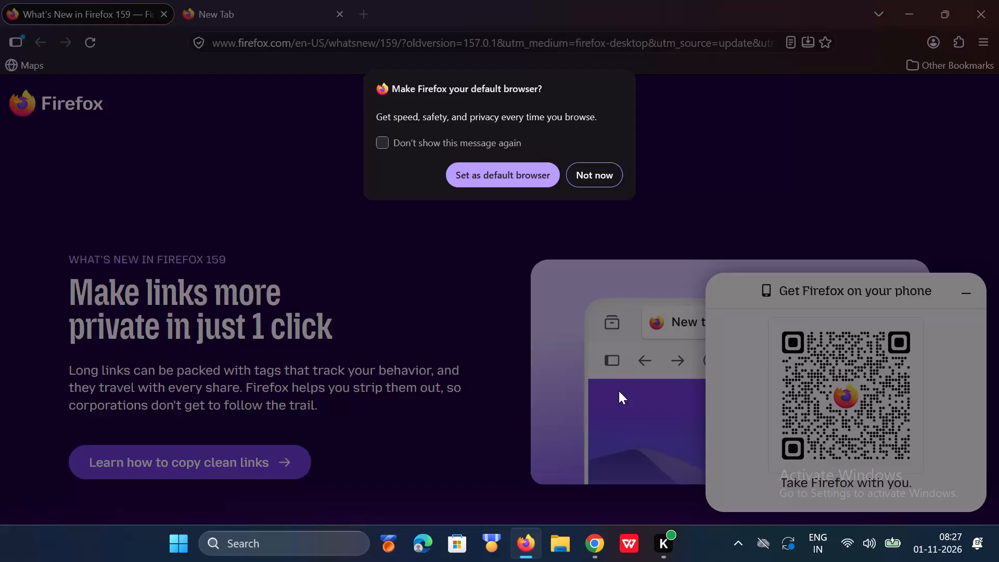
# Dismiss the default-browser prompt without making Firefox the default browser.
pyautogui.click(979, 8)
pyautogui.click(991, 11)
pyautogui.click(610, 180)
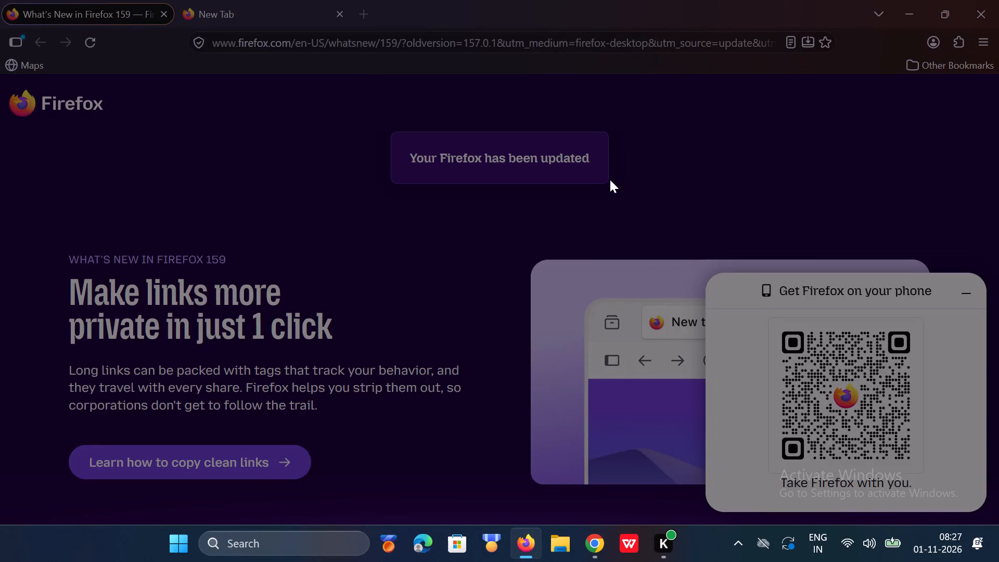
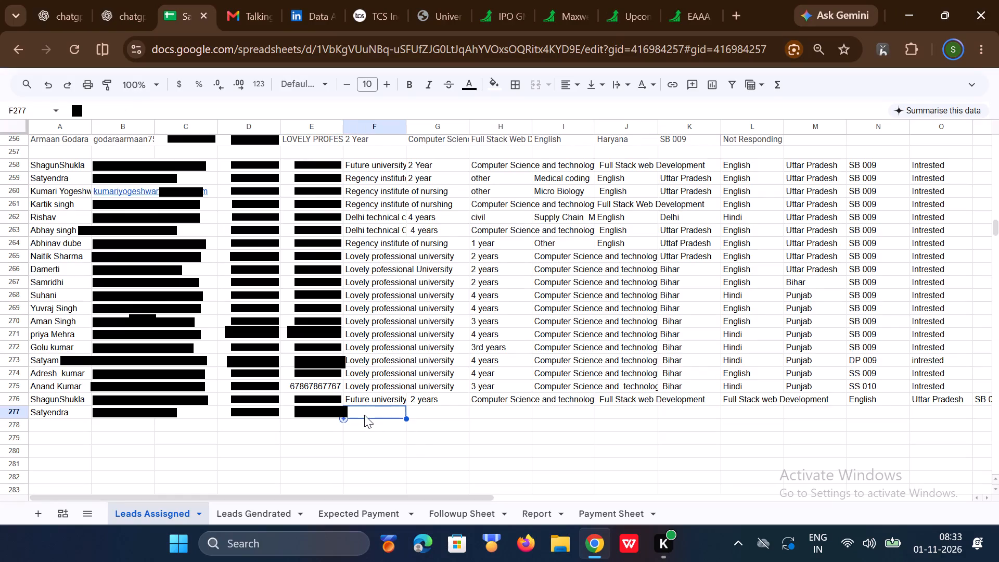
# Enter "Regency institute of nursing" as the institution in cell F277, matching the wording in F259.
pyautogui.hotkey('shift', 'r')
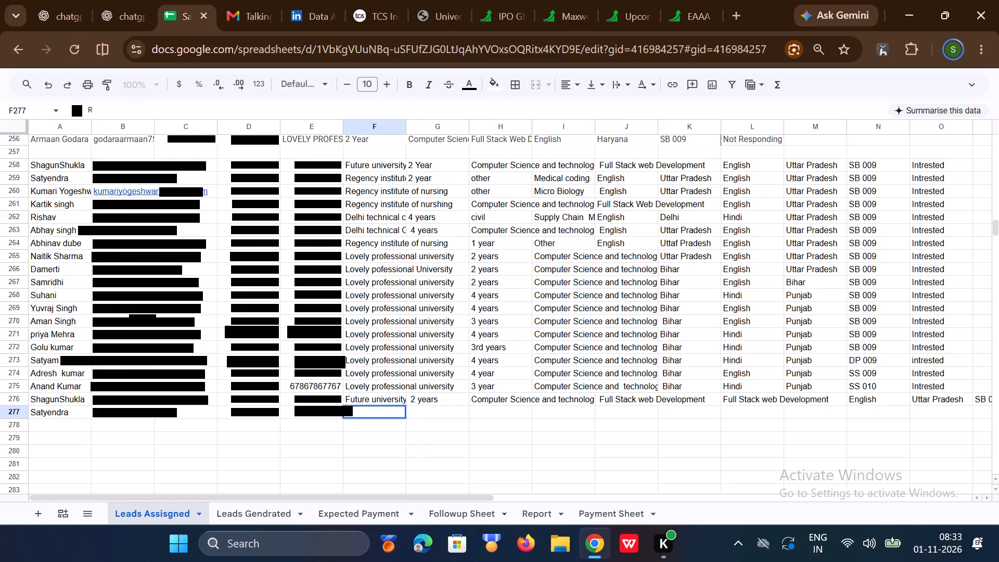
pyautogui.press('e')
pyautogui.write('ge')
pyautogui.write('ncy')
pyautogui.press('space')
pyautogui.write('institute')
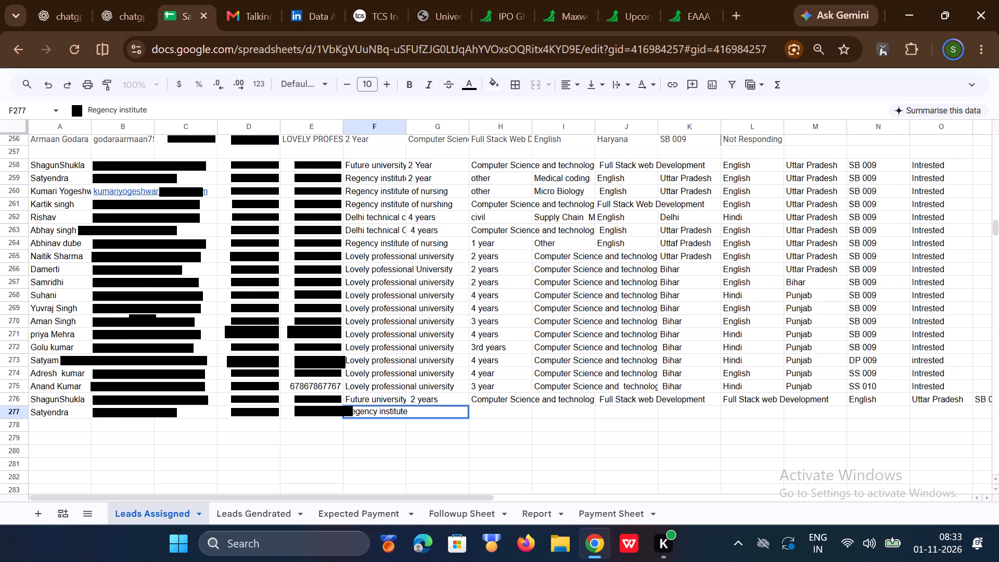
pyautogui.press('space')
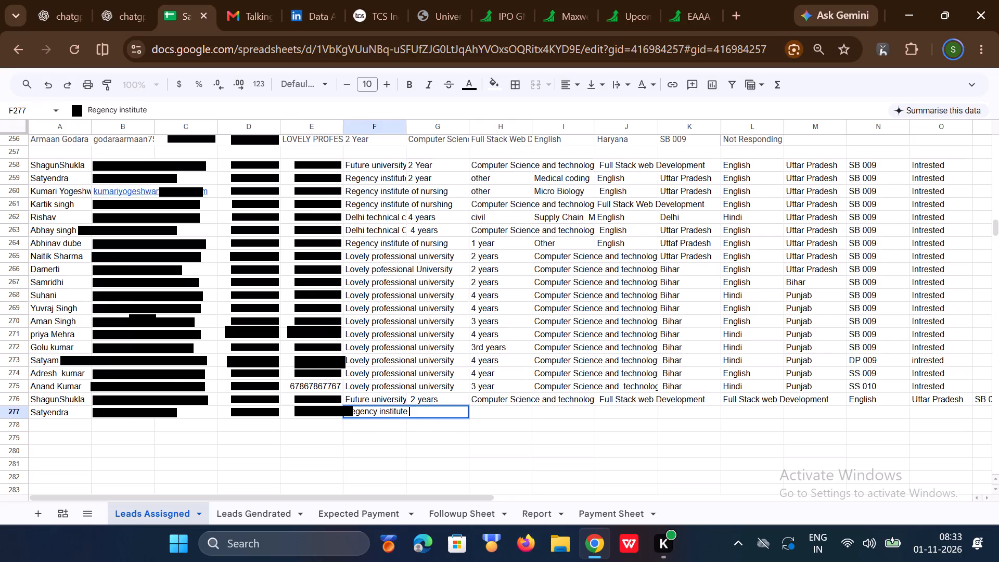
pyautogui.doubleClick(391, 179)
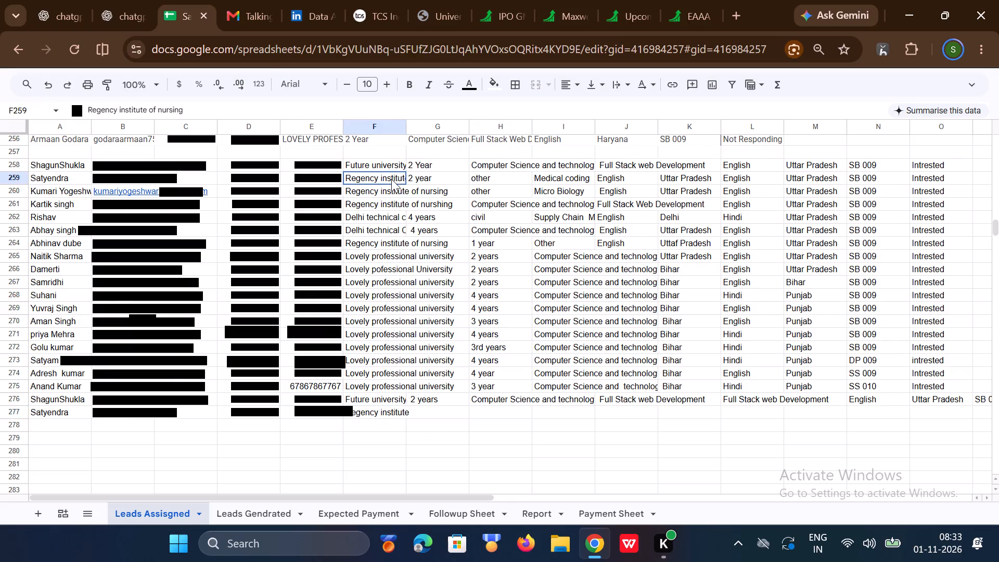
pyautogui.doubleClick(384, 413)
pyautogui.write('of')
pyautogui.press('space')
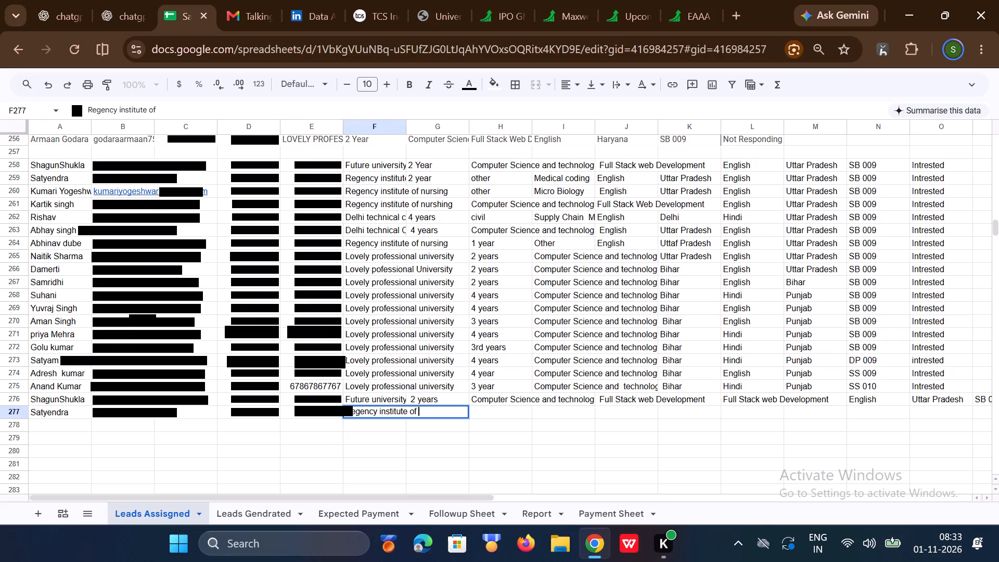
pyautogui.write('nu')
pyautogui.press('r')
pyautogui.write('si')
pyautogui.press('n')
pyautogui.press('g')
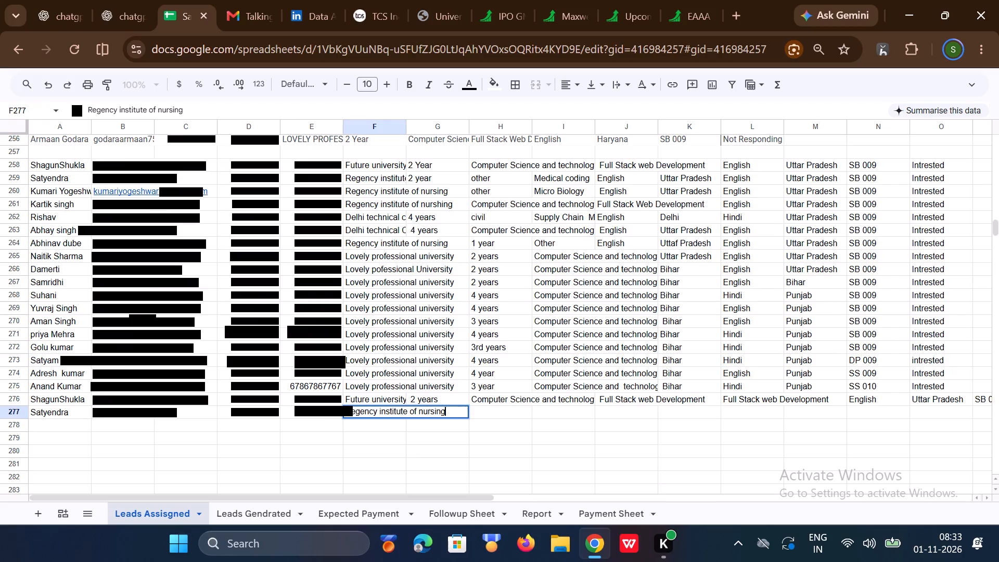
# Enter "2 year" as the study year in cell H277 of the new lead's row.
pyautogui.doubleClick(476, 417)
pyautogui.doubleClick(478, 415)
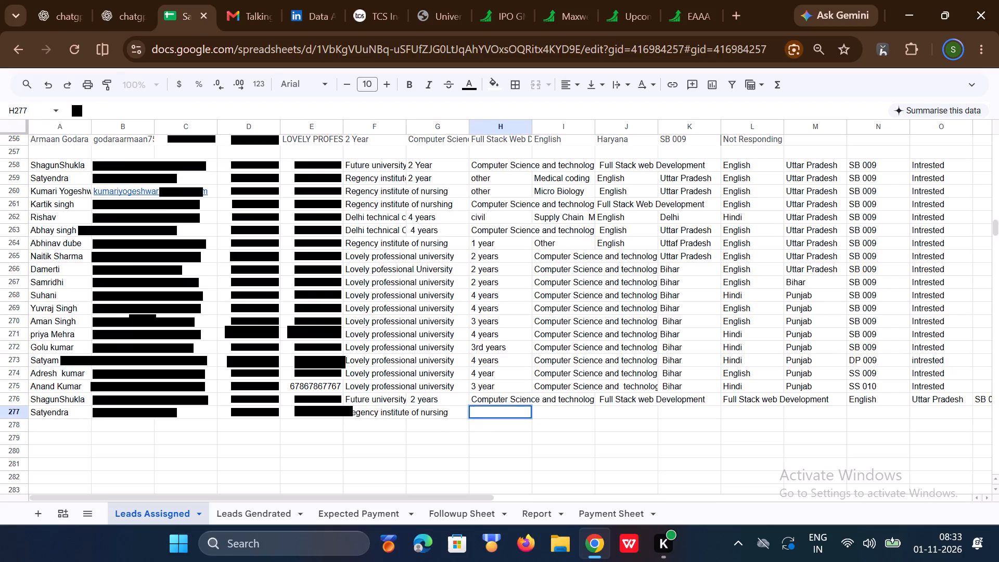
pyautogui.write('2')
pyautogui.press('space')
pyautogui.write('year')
pyautogui.click(494, 425)
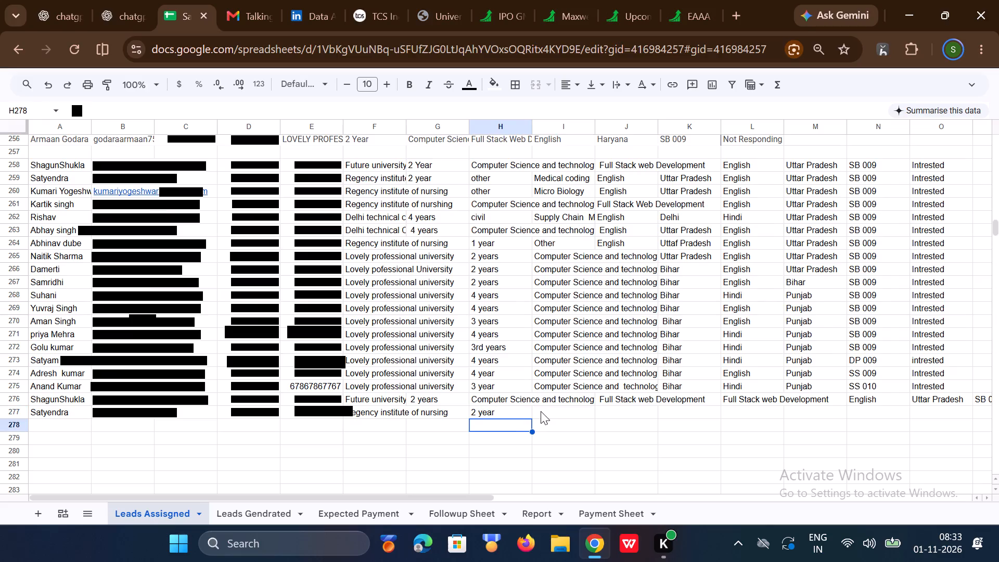
# Enter "other" as the field of study in cell I277 of the same lead's row.
pyautogui.doubleClick(541, 411)
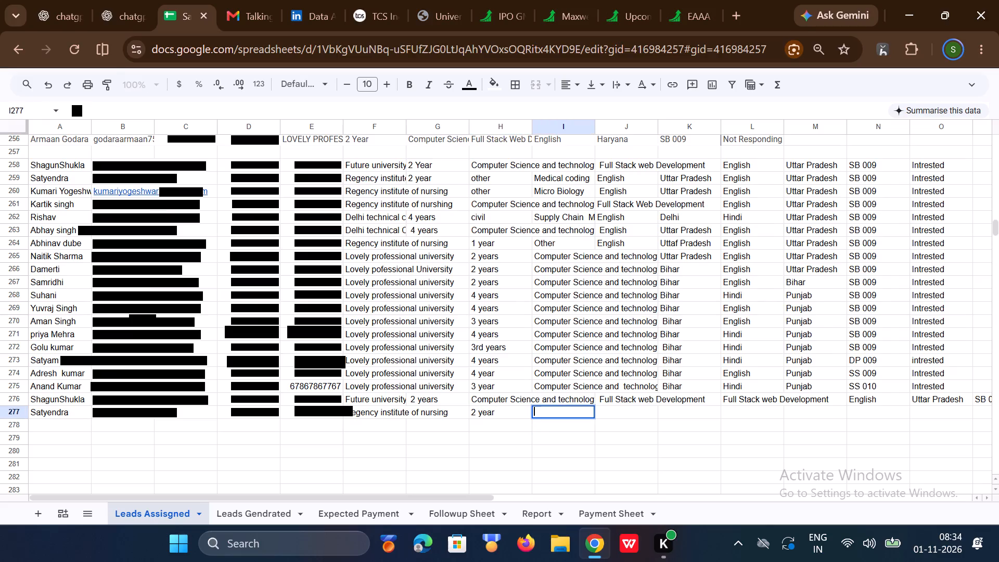
pyautogui.doubleClick(543, 412)
pyautogui.click(543, 412)
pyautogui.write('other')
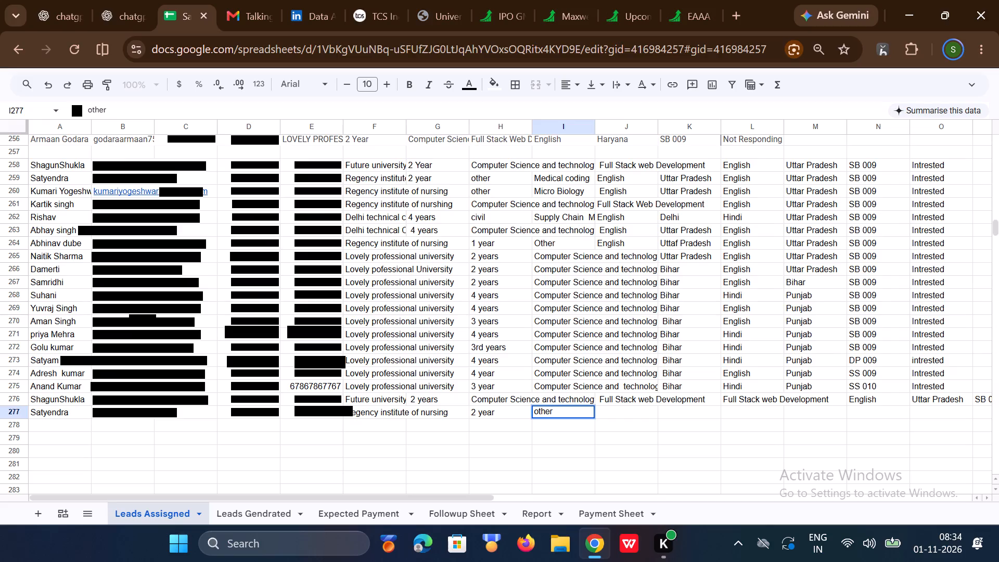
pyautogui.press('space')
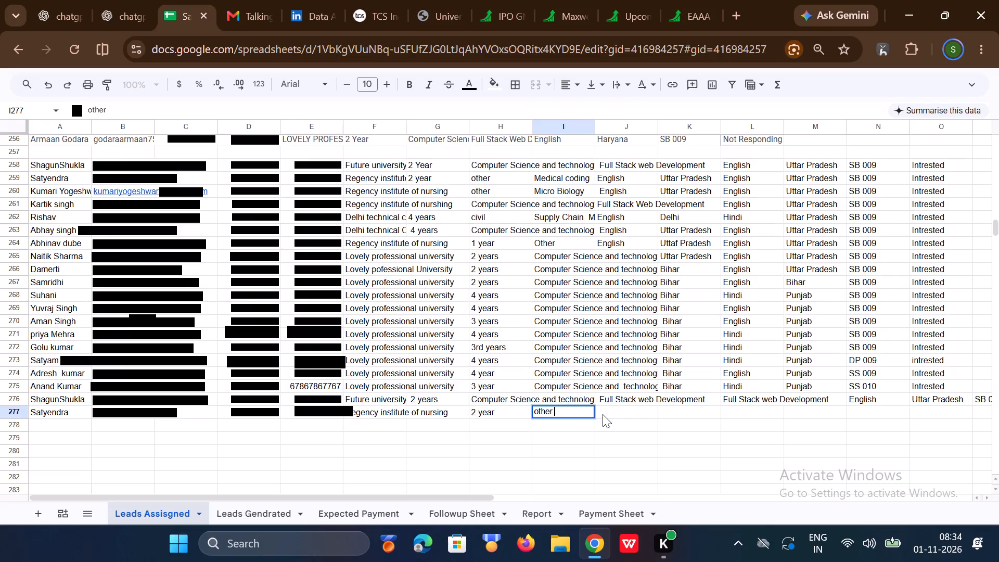
# Enter "Medical Coding" as the course in cell J277 of the same lead's row.
pyautogui.doubleClick(603, 414)
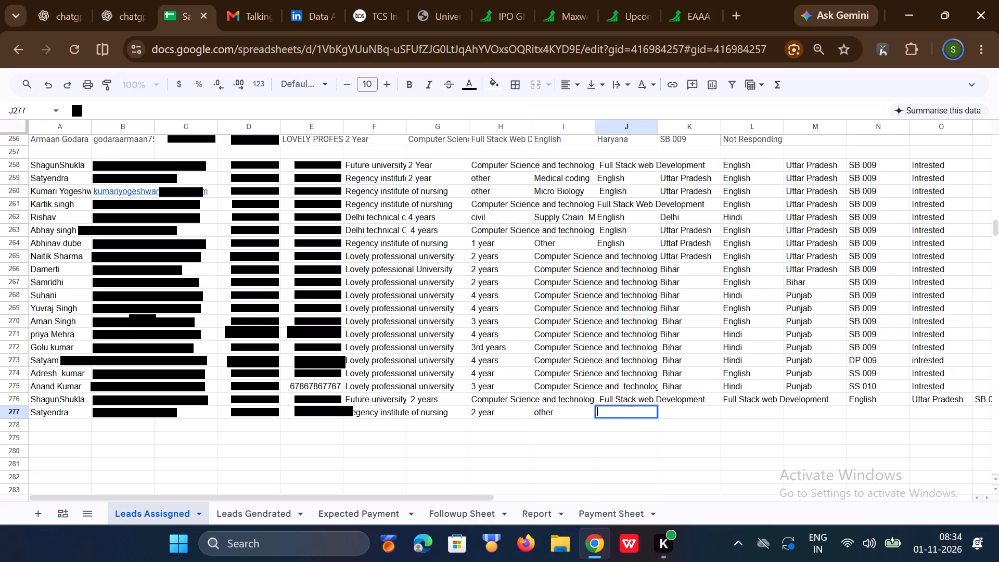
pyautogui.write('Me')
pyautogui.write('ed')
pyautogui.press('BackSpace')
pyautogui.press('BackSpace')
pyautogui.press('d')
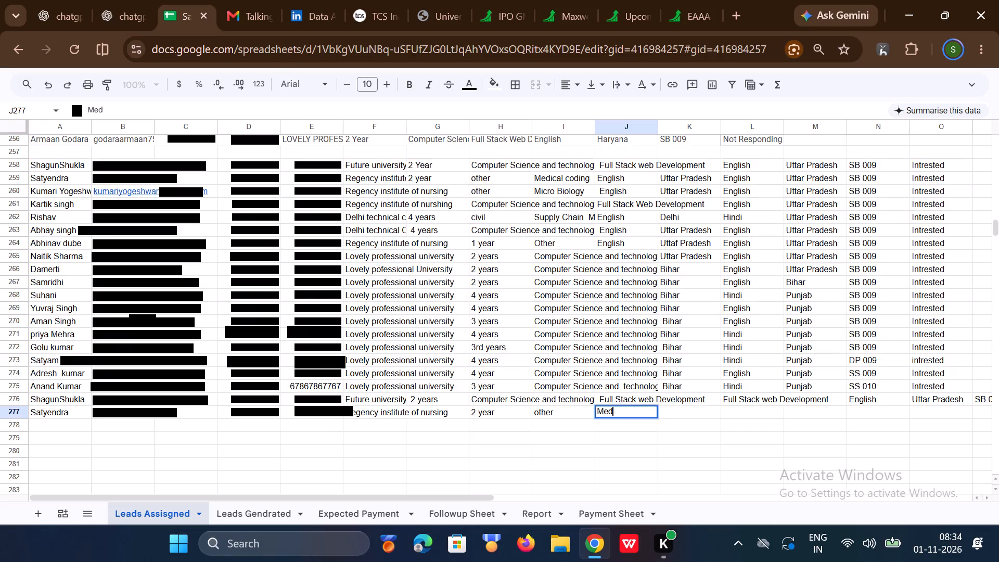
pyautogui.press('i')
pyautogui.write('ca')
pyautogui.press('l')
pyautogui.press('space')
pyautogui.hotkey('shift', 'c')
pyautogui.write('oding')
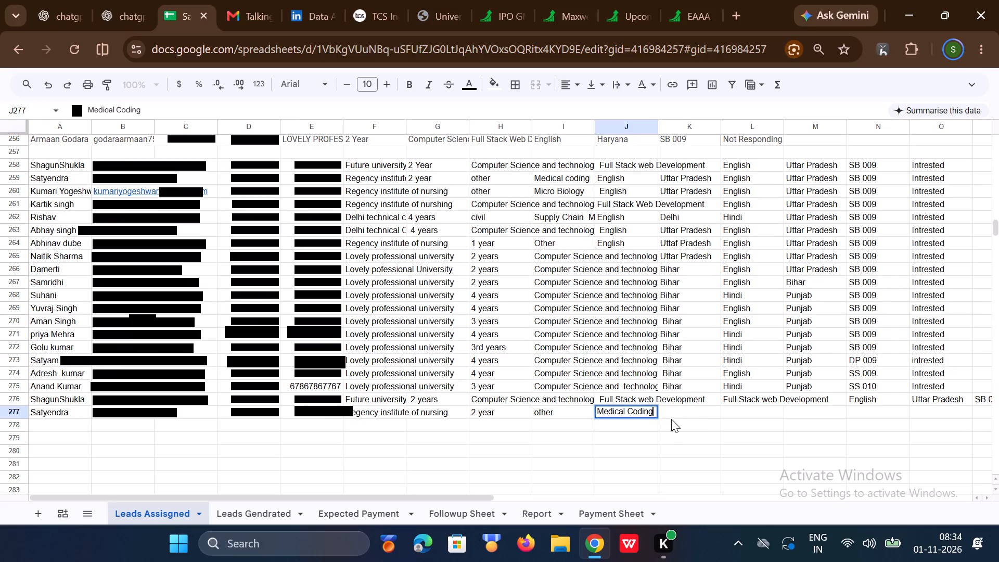
# Enter "English" as the language in cell K277 of the same lead's row.
pyautogui.doubleClick(677, 411)
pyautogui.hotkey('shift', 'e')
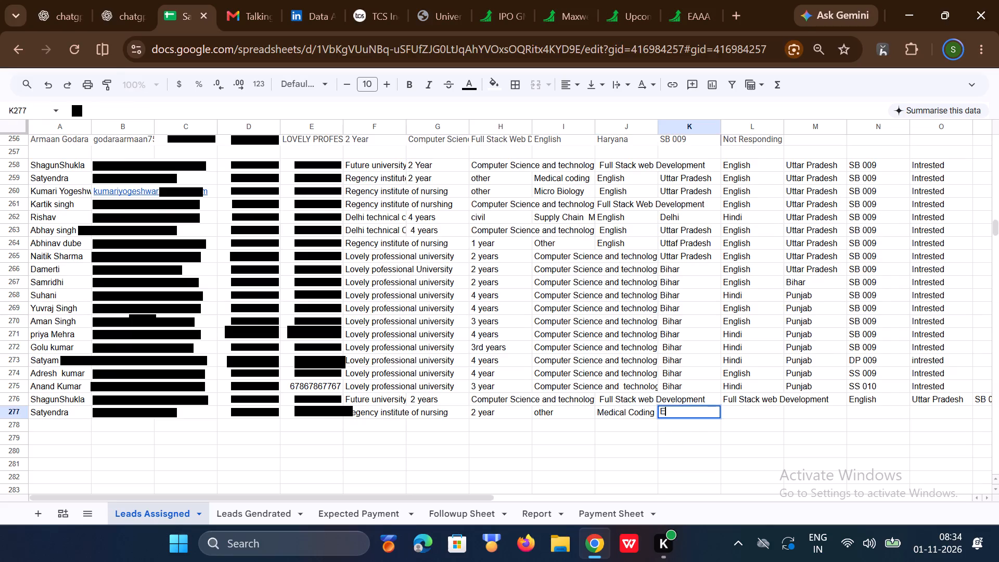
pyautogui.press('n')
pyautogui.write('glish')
# Enter "Uttar Pradesh" as the state in cell L277 of the same lead's row.
pyautogui.click(742, 415)
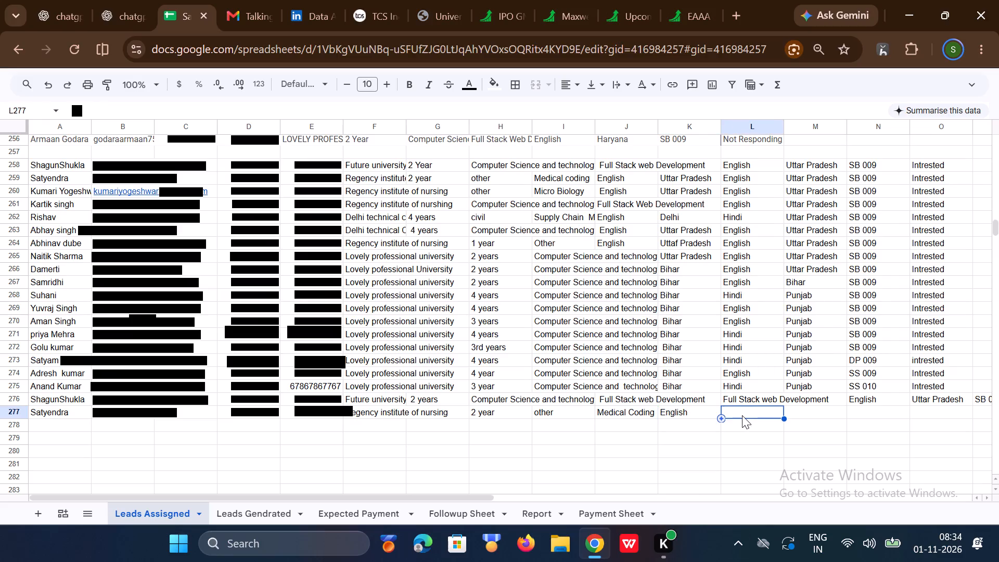
pyautogui.click(742, 415)
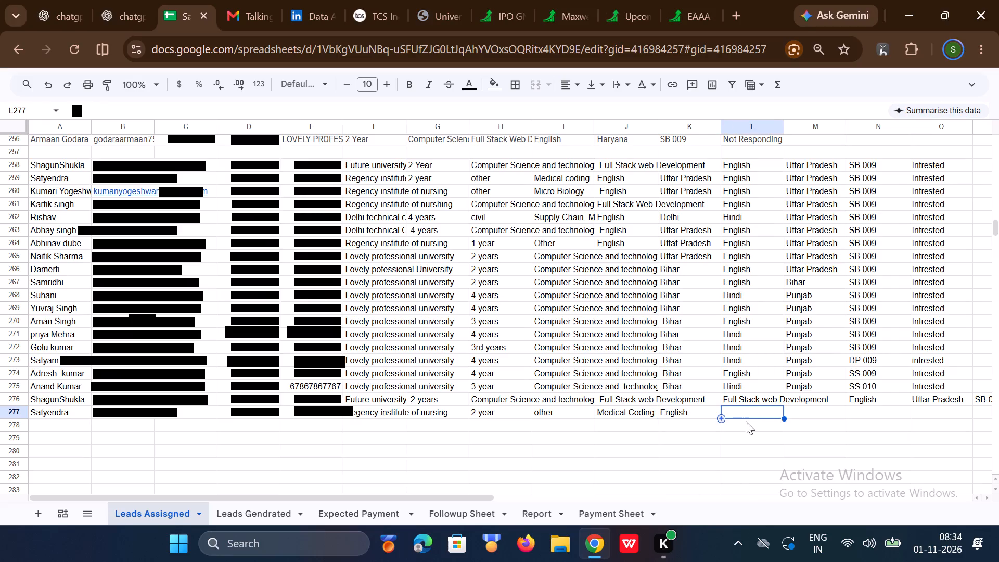
pyautogui.doubleClick(742, 410)
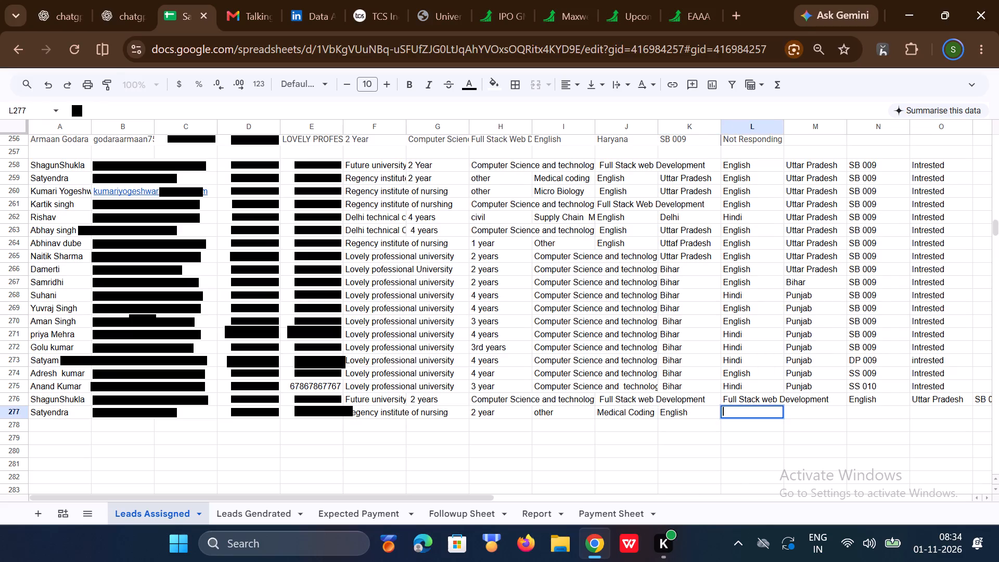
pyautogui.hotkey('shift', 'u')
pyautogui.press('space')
pyautogui.press('BackSpace')
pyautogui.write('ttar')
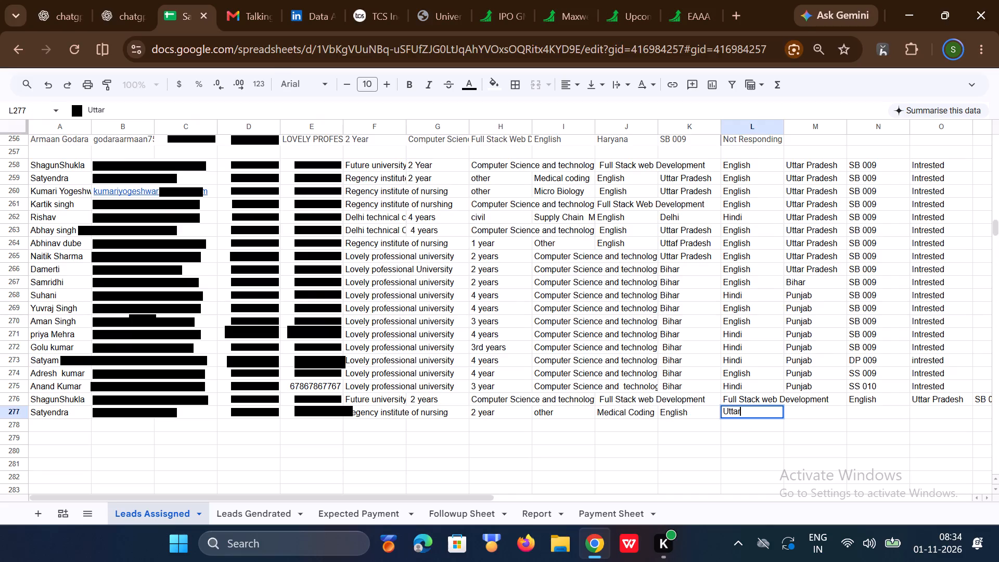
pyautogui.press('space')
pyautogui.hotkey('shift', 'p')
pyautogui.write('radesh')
# Enter "English" in cell M277 of the same lead's row.
pyautogui.click(802, 412)
pyautogui.doubleClick(802, 412)
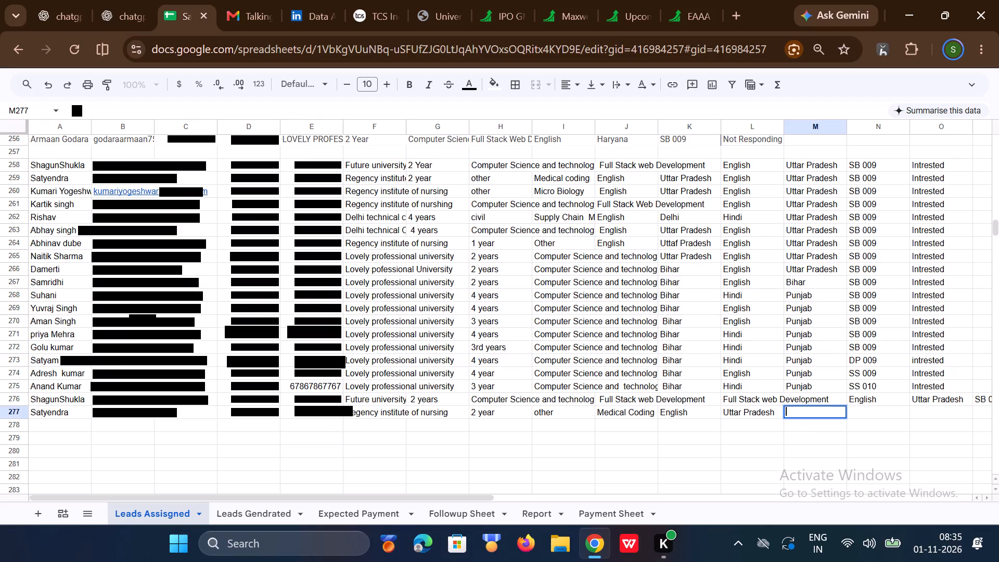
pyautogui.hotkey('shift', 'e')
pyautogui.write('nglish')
# Enter "Uttar pradesh" in cell N277 of the same lead's row.
pyautogui.doubleClick(870, 406)
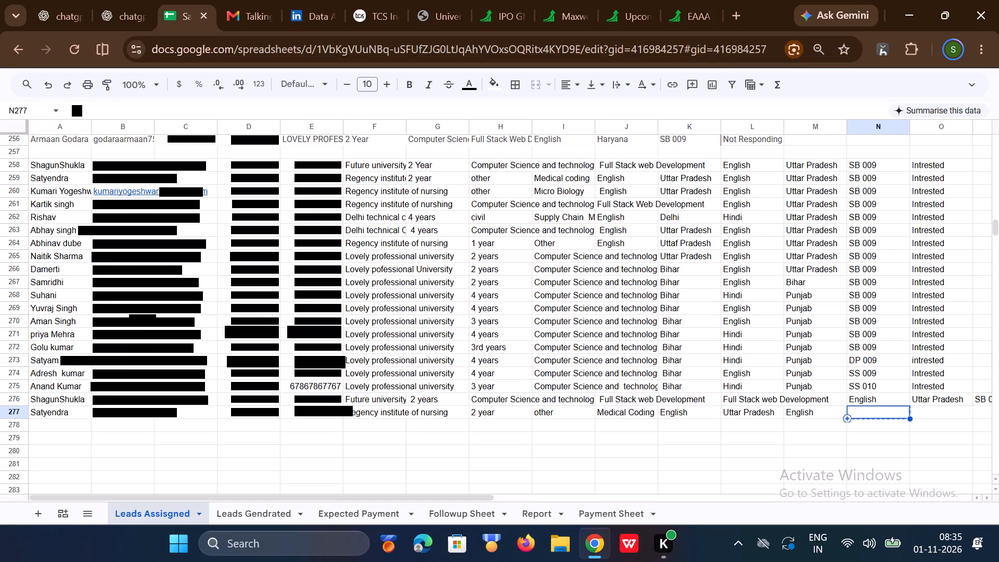
pyautogui.doubleClick(872, 414)
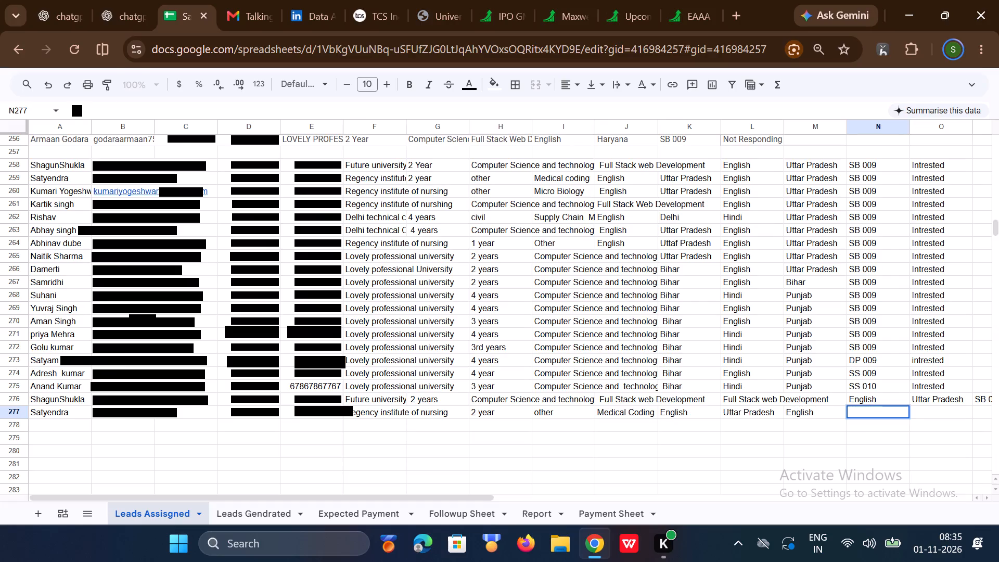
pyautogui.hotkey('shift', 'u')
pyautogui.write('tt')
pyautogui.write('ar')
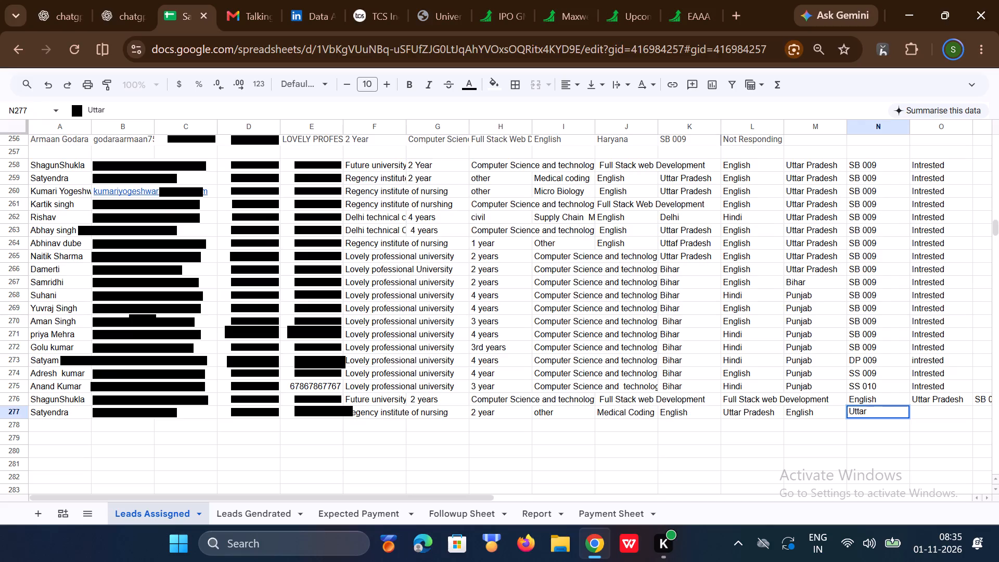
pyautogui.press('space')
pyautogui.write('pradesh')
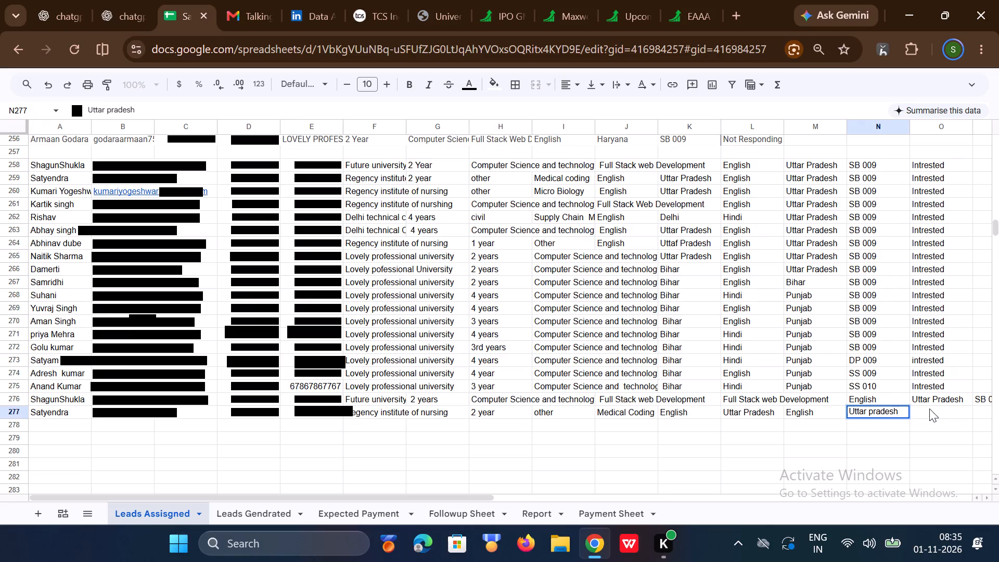
# Enter the code "SB 009" in cell P277, beneath the matching code of the lead above.
pyautogui.doubleClick(929, 412)
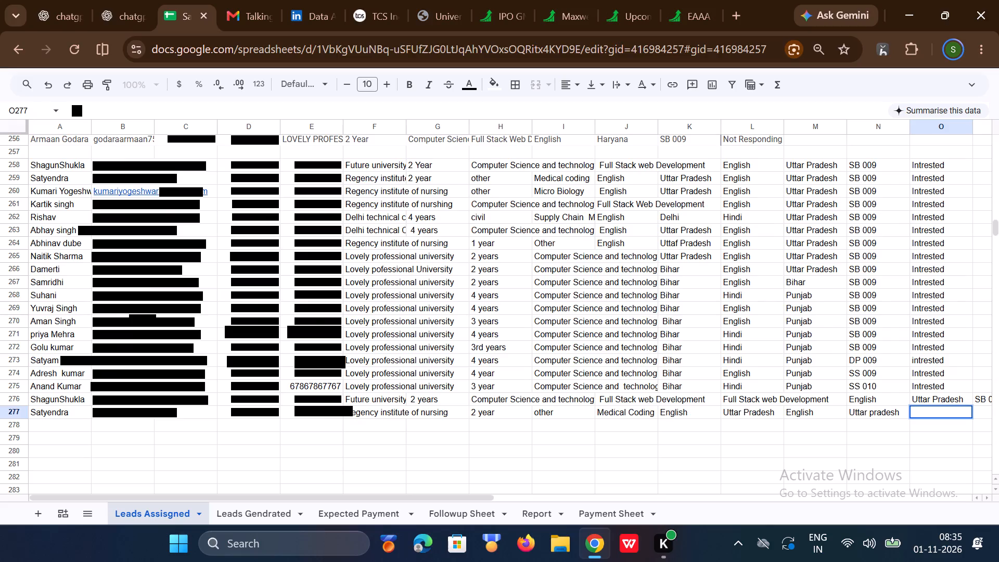
pyautogui.click(929, 412)
pyautogui.hscroll(-1, 929, 412)
pyautogui.hscroll(-2, 878, 451)
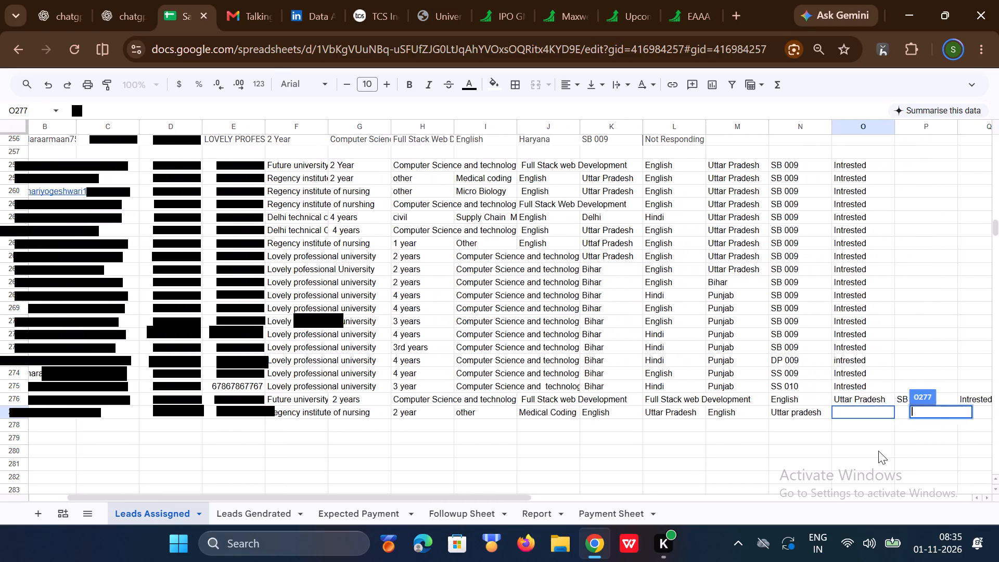
pyautogui.rightClick(878, 451)
pyautogui.click(727, 481)
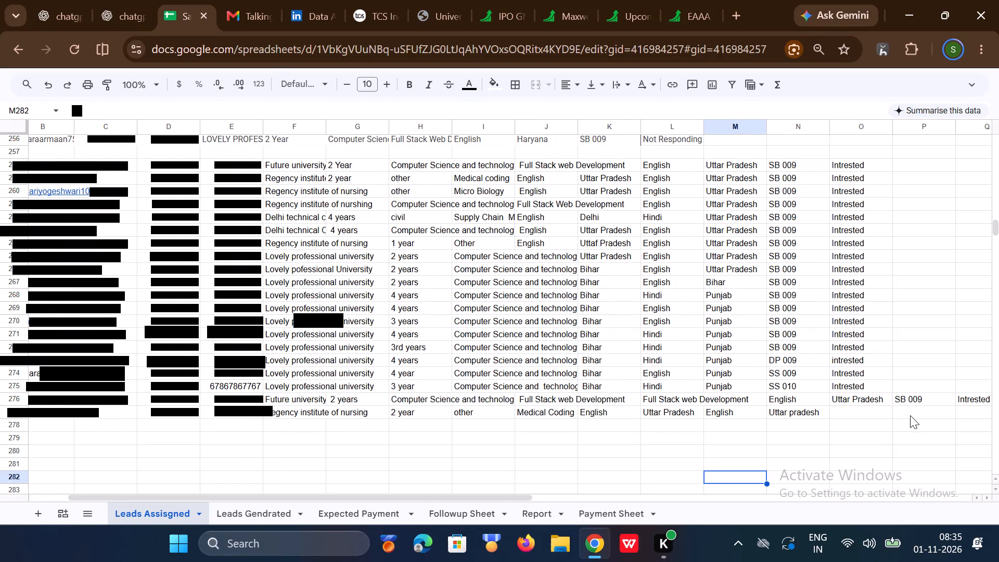
pyautogui.doubleClick(910, 415)
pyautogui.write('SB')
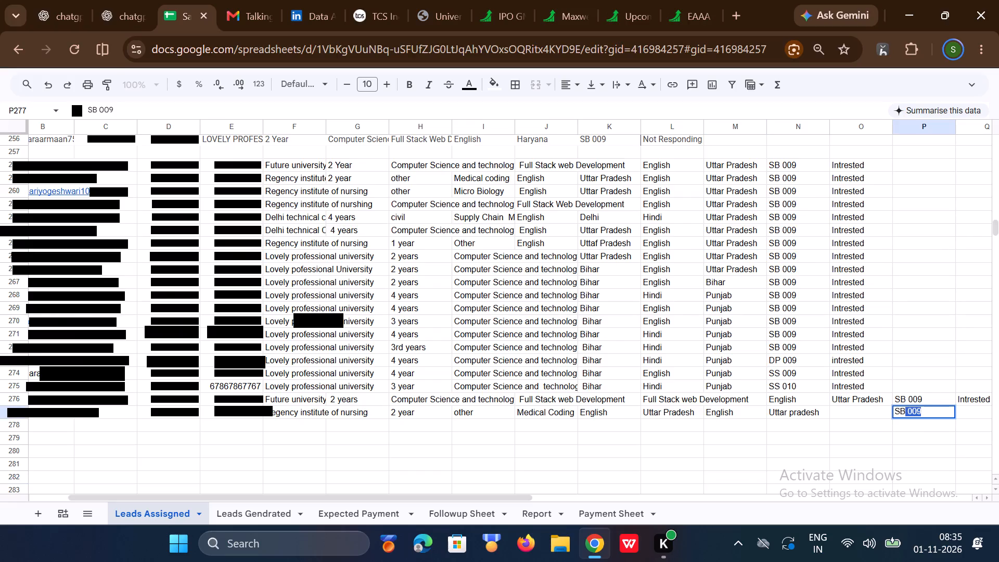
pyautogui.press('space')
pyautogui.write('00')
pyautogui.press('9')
pyautogui.hscroll(-1, 931, 429)
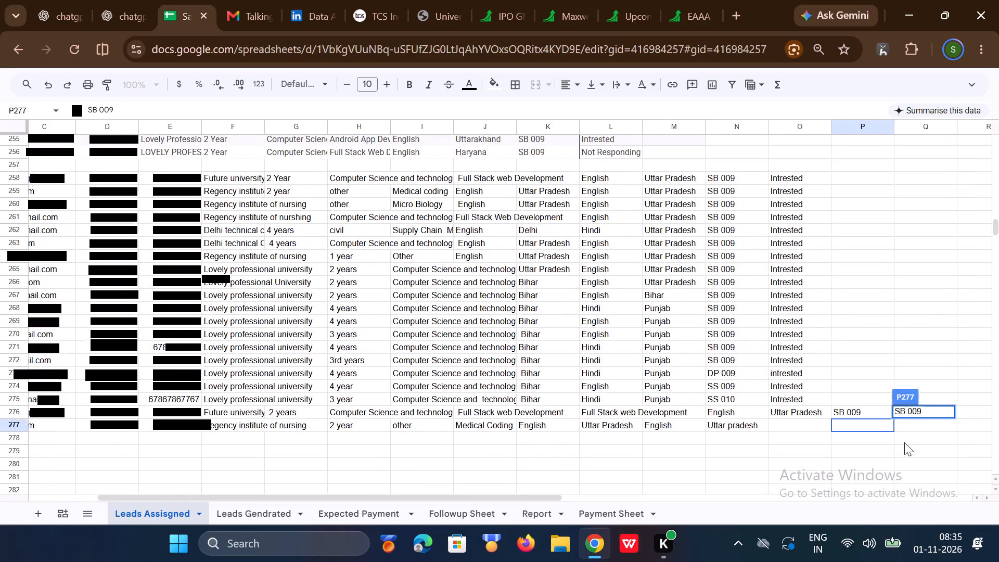
pyautogui.click(902, 443)
# Enter "Intrested" as the lead's status in cell Q277.
pyautogui.doubleClick(908, 423)
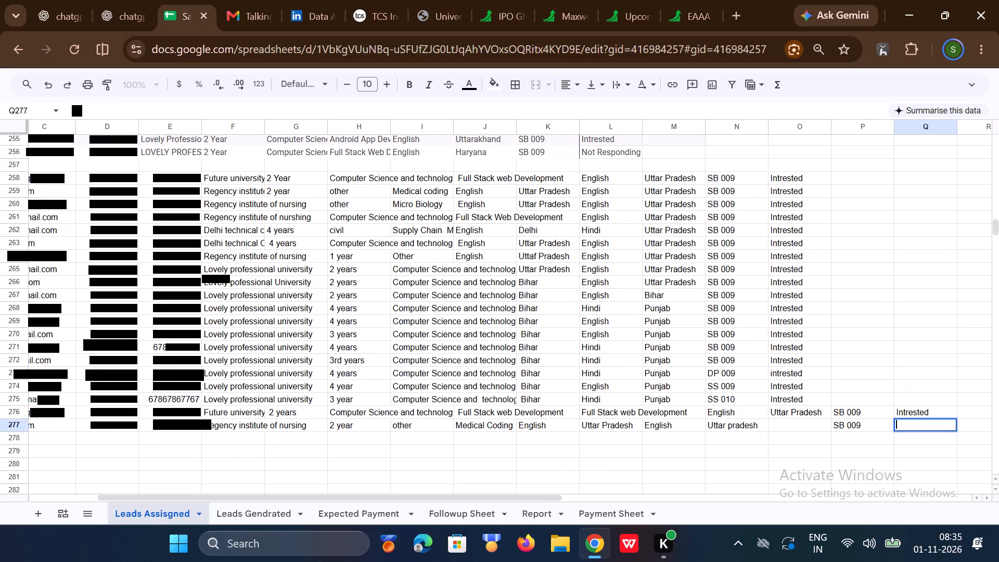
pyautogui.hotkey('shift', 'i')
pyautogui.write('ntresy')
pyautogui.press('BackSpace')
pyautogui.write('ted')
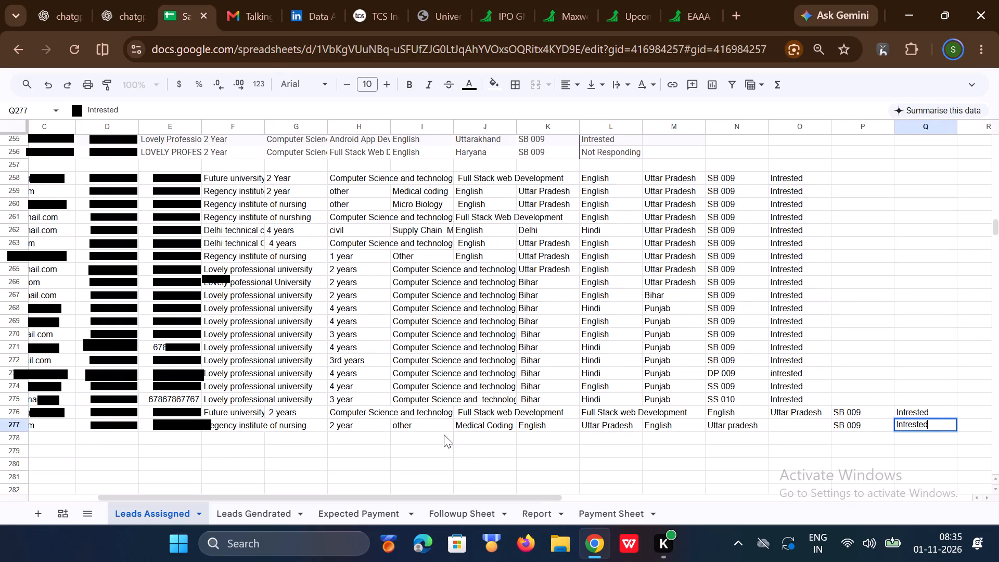
pyautogui.hscroll(2, 495, 454)
pyautogui.hscroll(-1, 495, 454)
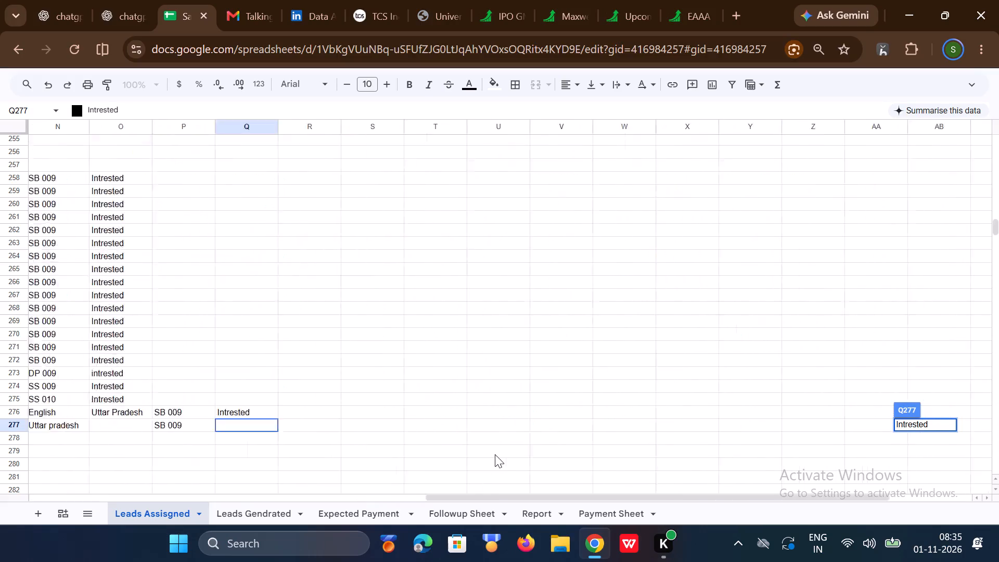
pyautogui.hscroll(5, 650, 435)
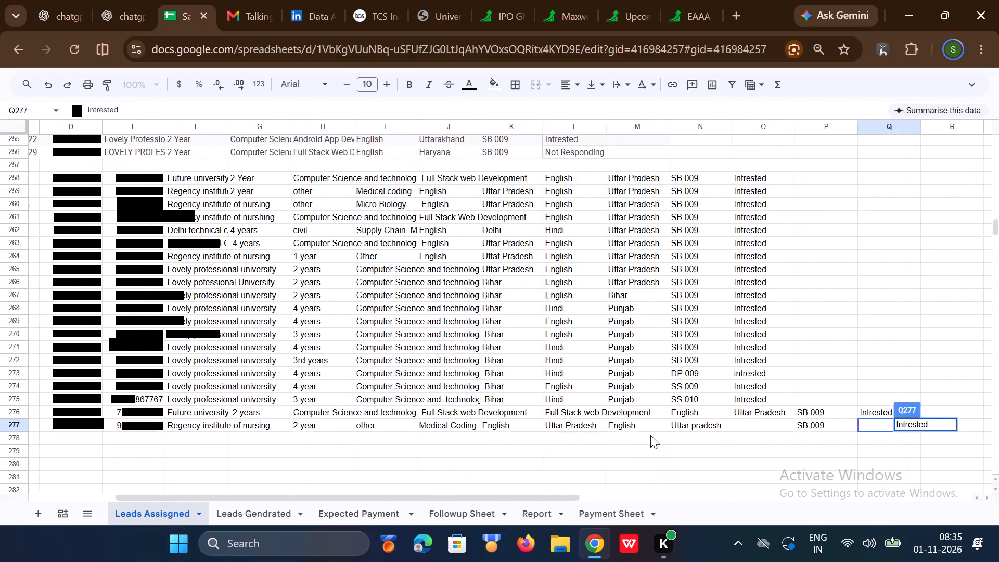
pyautogui.click(634, 435)
# Enter the new lead's full name in cell A278, beneath the last record, matching the name in row 260.
pyautogui.hscroll(6, 634, 435)
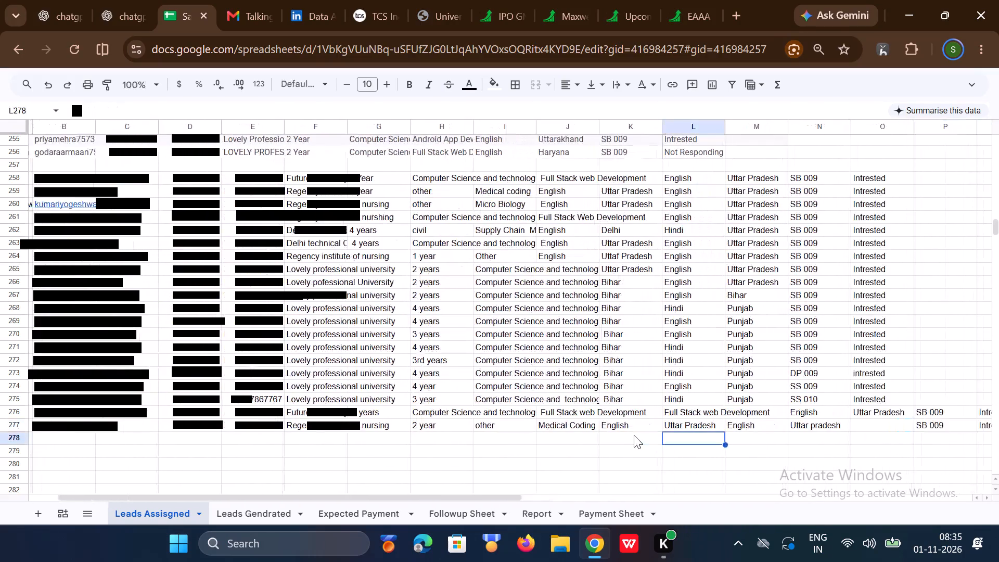
pyautogui.click(54, 432)
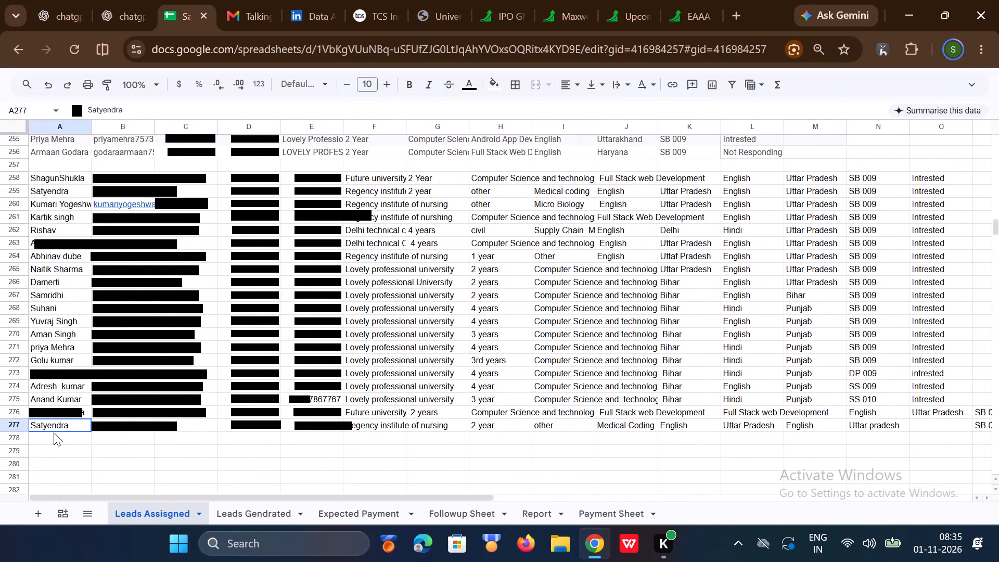
pyautogui.doubleClick(54, 437)
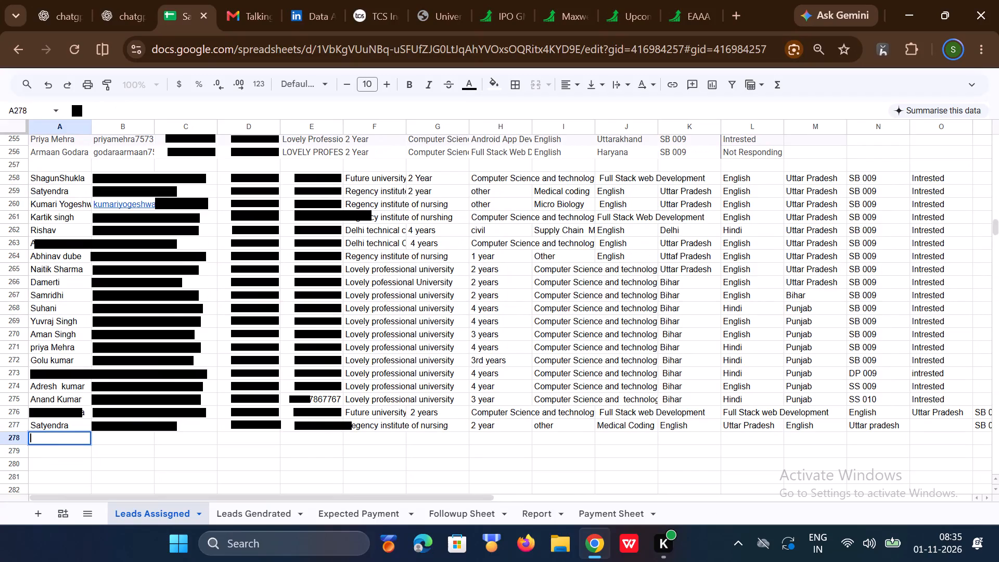
pyautogui.click(54, 437)
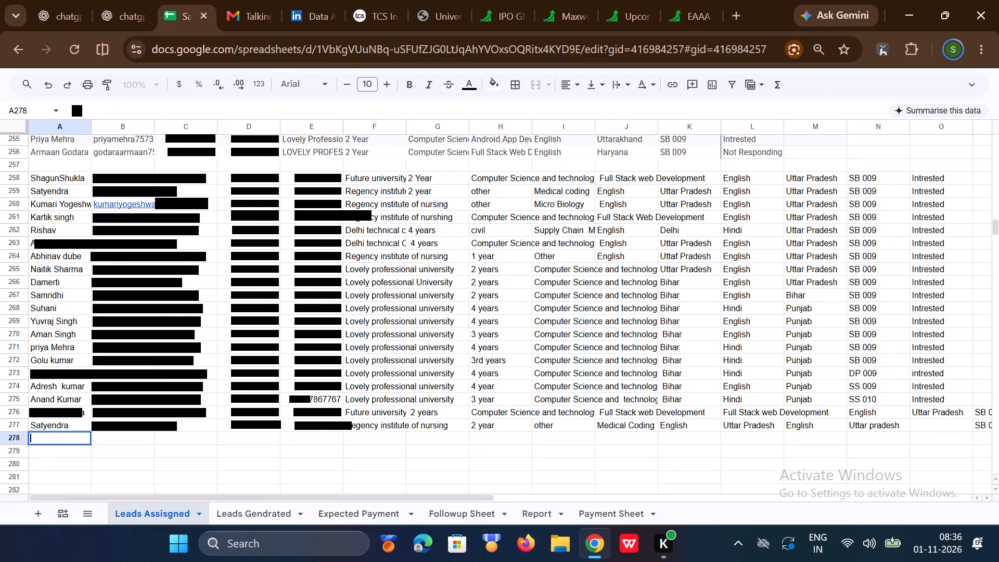
pyautogui.click(54, 437)
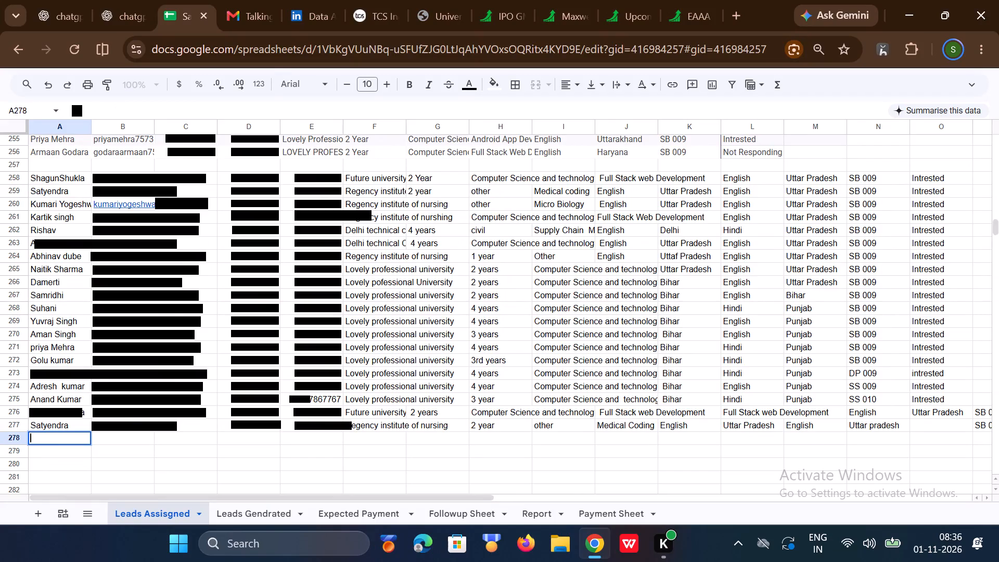
pyautogui.click(54, 437)
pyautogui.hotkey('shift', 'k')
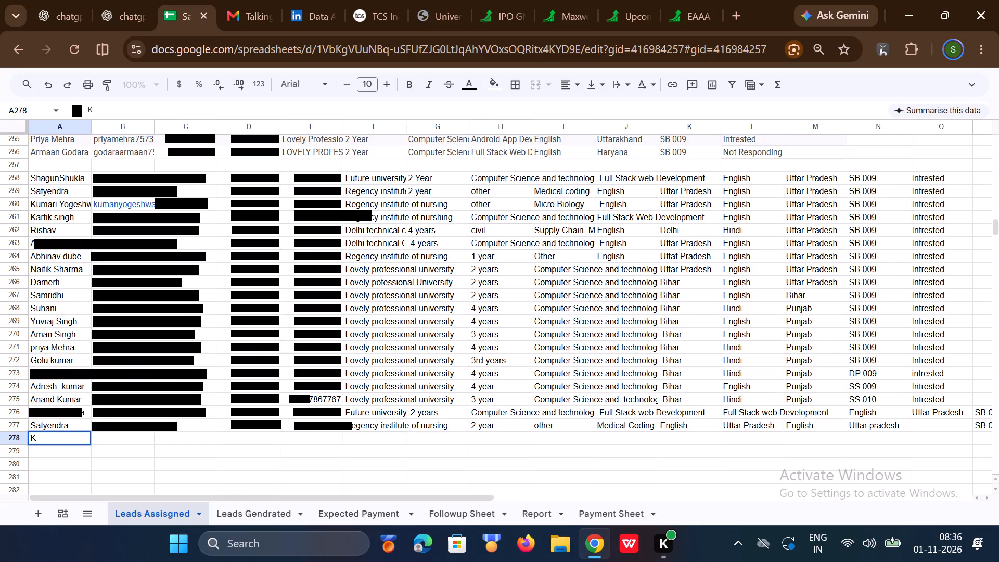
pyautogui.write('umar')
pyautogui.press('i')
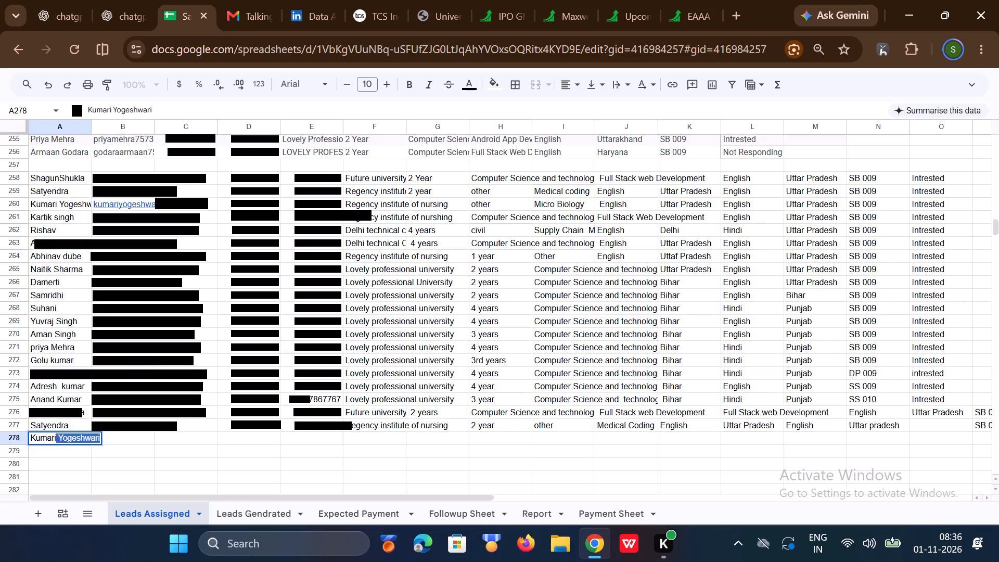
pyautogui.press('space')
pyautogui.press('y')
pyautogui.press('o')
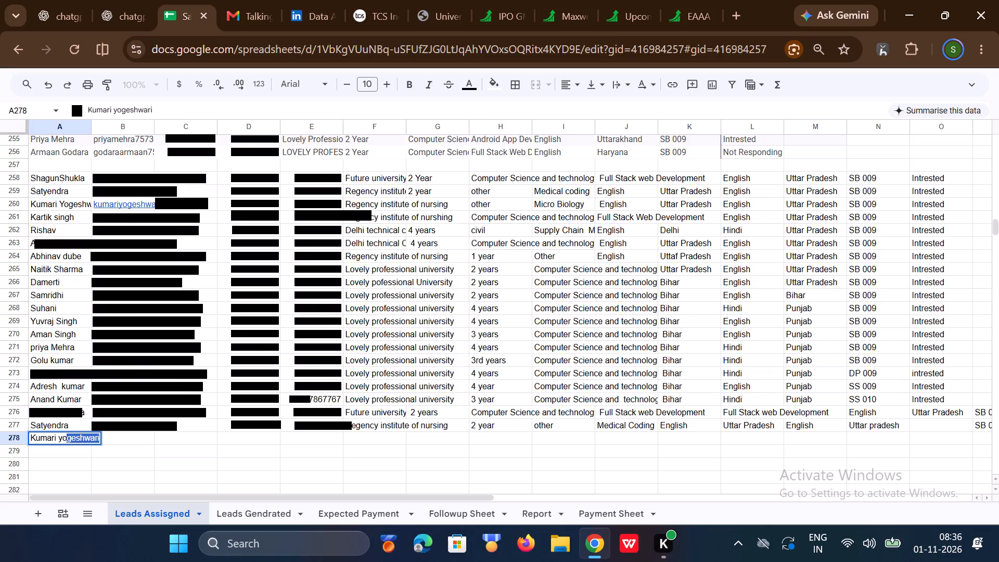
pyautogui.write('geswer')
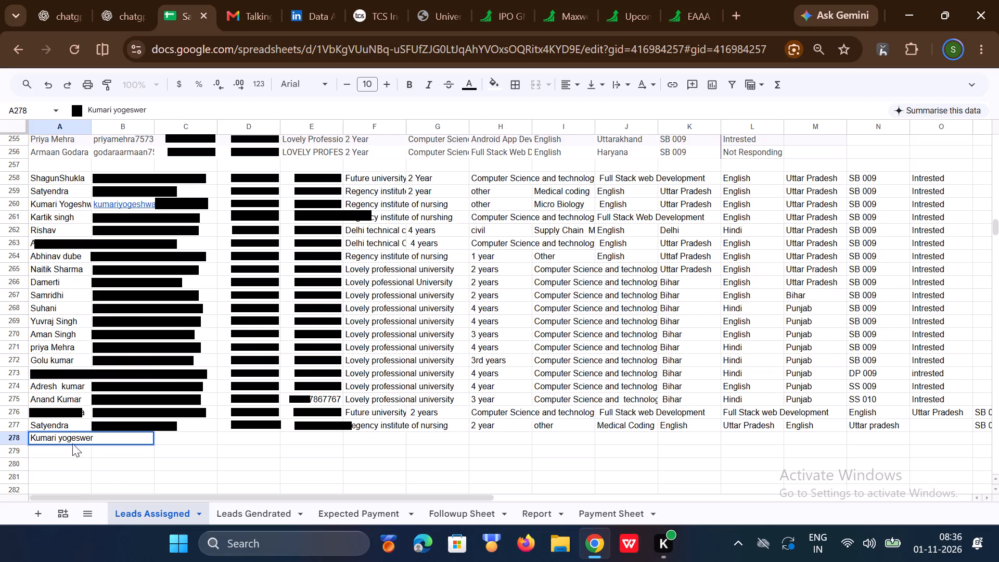
pyautogui.click(105, 459)
# Correct the second part of the lead's name in cell A278, capitalising it and matching the spelling in row 260.
pyautogui.doubleClick(81, 443)
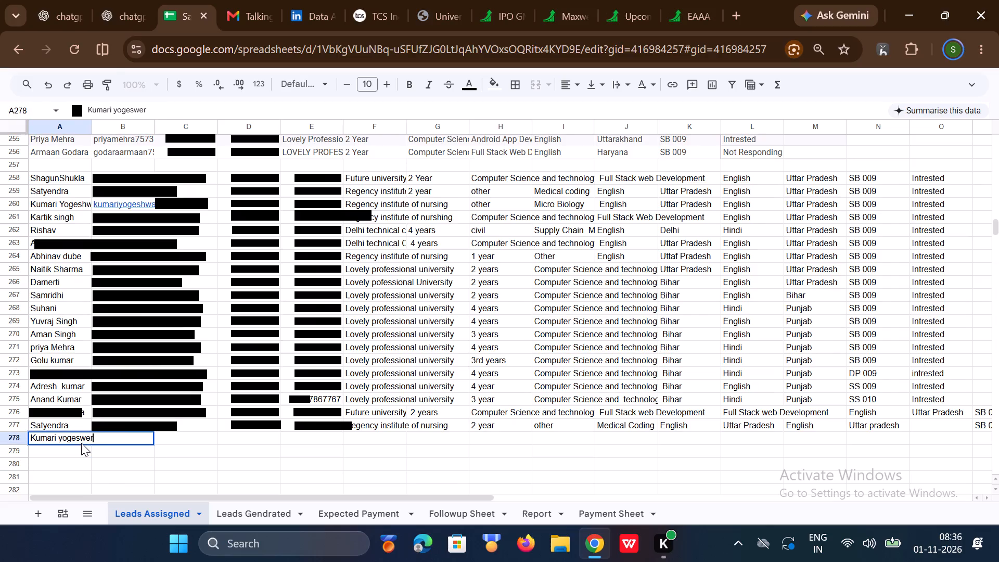
pyautogui.press('BackSpace')
pyautogui.press('BackSpace')
pyautogui.press('BackSpace')
pyautogui.press('BackSpace')
pyautogui.press('BackSpace')
pyautogui.press('BackSpace')
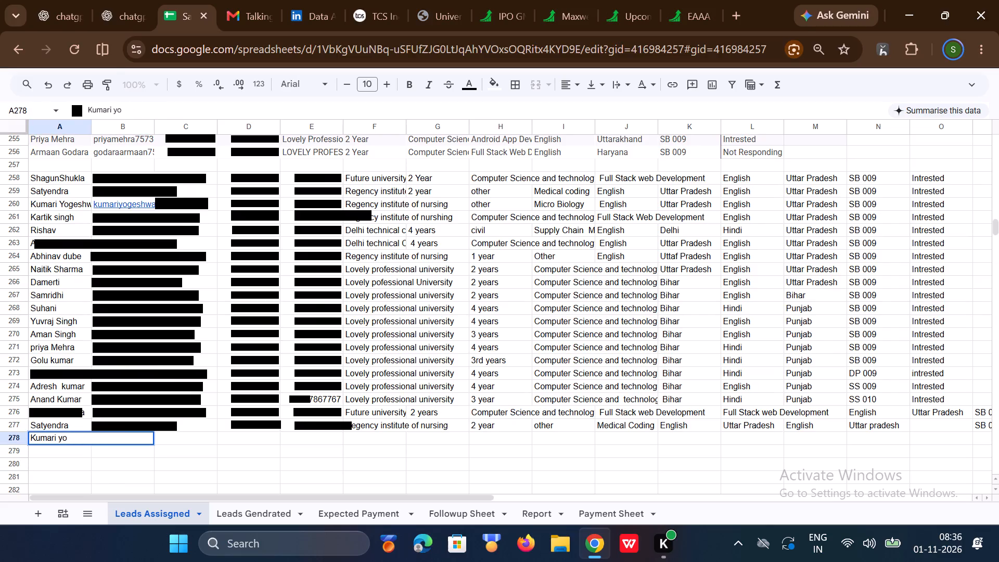
pyautogui.press('BackSpace')
pyautogui.press('BackSpace')
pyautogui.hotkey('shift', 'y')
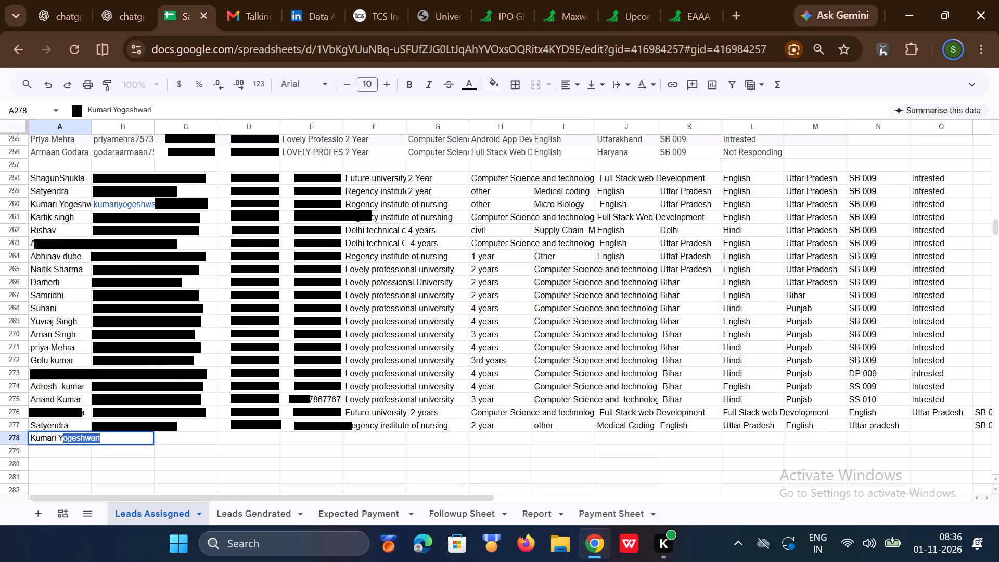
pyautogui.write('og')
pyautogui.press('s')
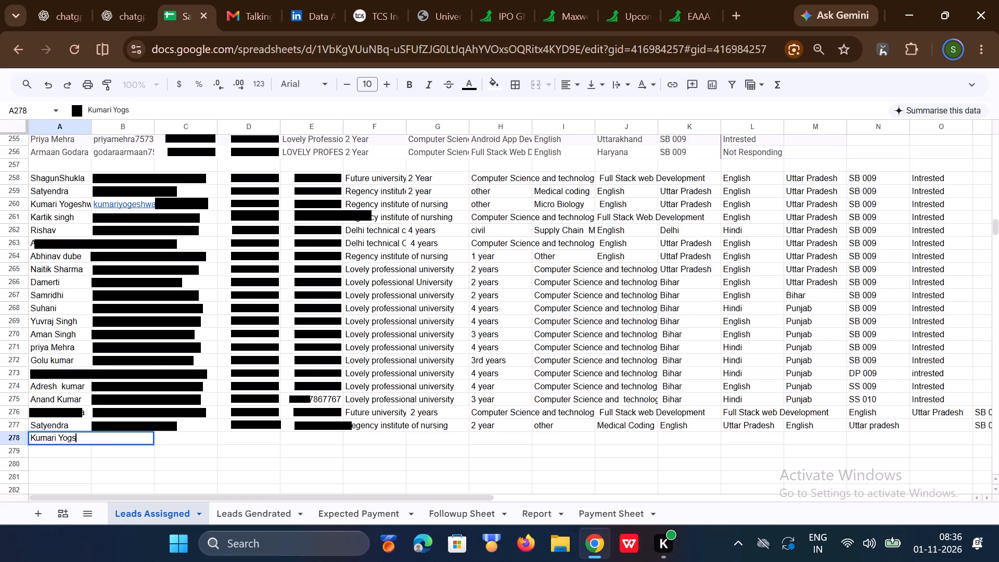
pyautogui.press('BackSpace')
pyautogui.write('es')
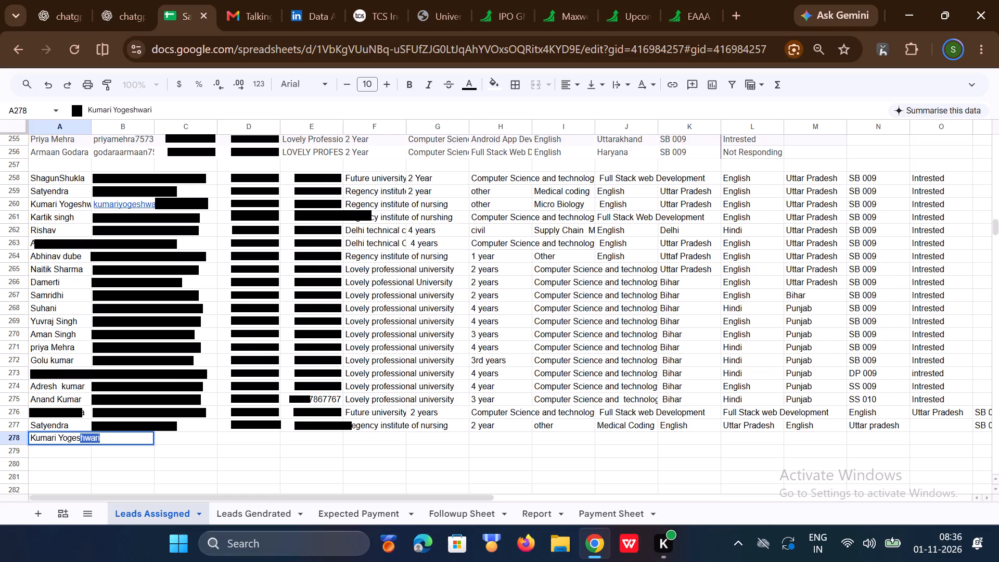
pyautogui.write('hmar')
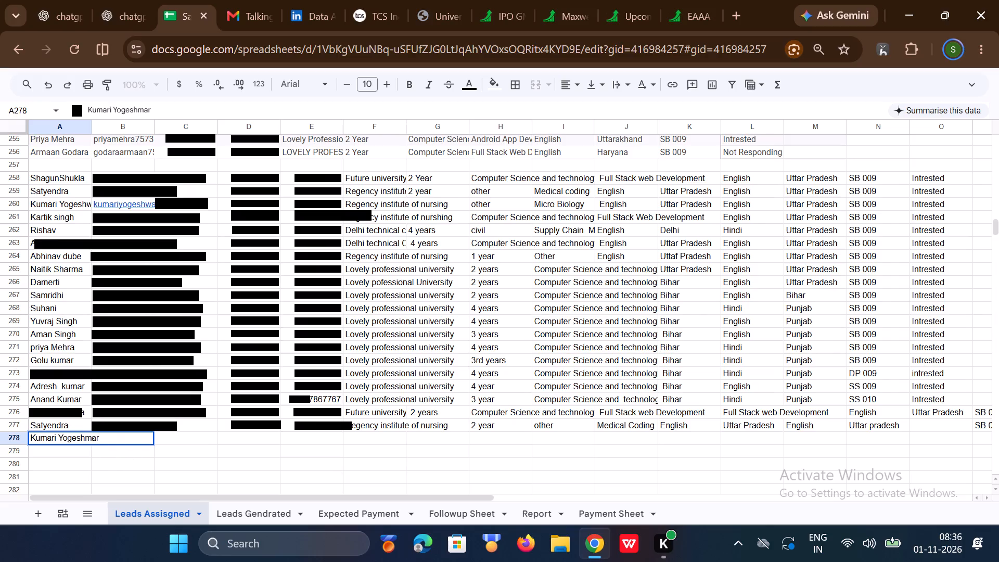
pyautogui.click(108, 440)
pyautogui.press('BackSpace')
pyautogui.press('BackSpace')
pyautogui.press('BackSpace')
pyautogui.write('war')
pyautogui.click(129, 442)
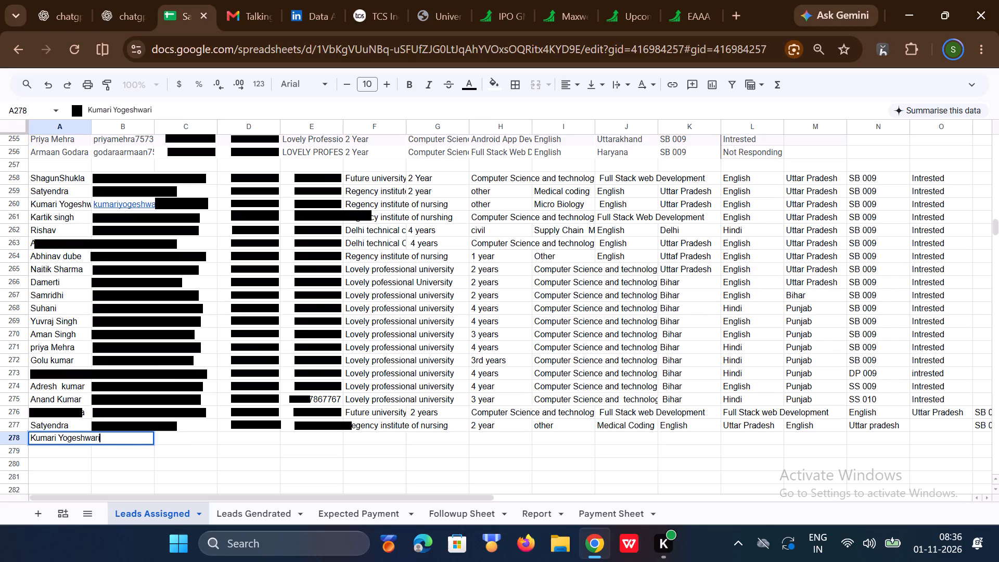
pyautogui.click(178, 442)
# Enter the lead's e-mail address in cell B278, matching the address in row 260.
pyautogui.doubleClick(131, 439)
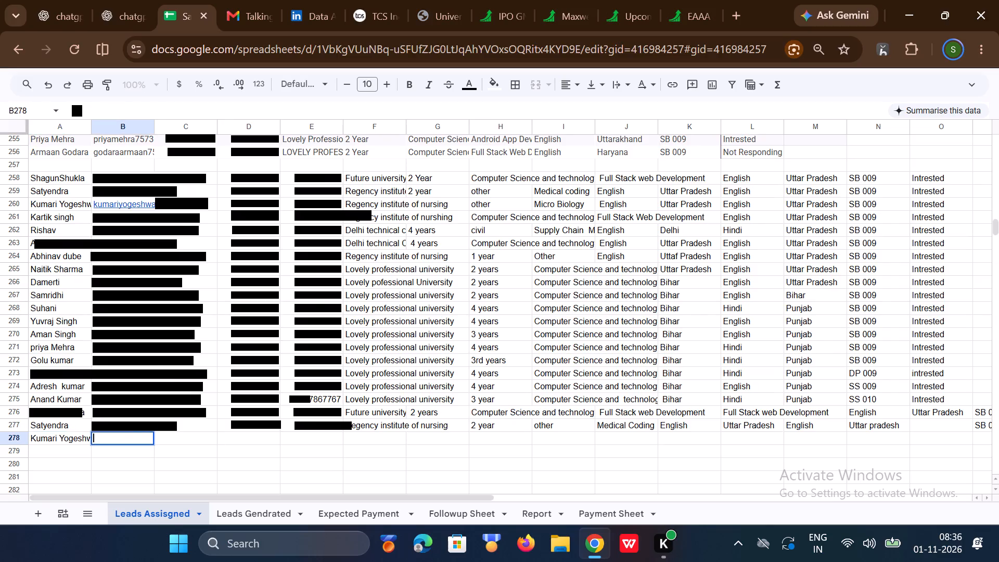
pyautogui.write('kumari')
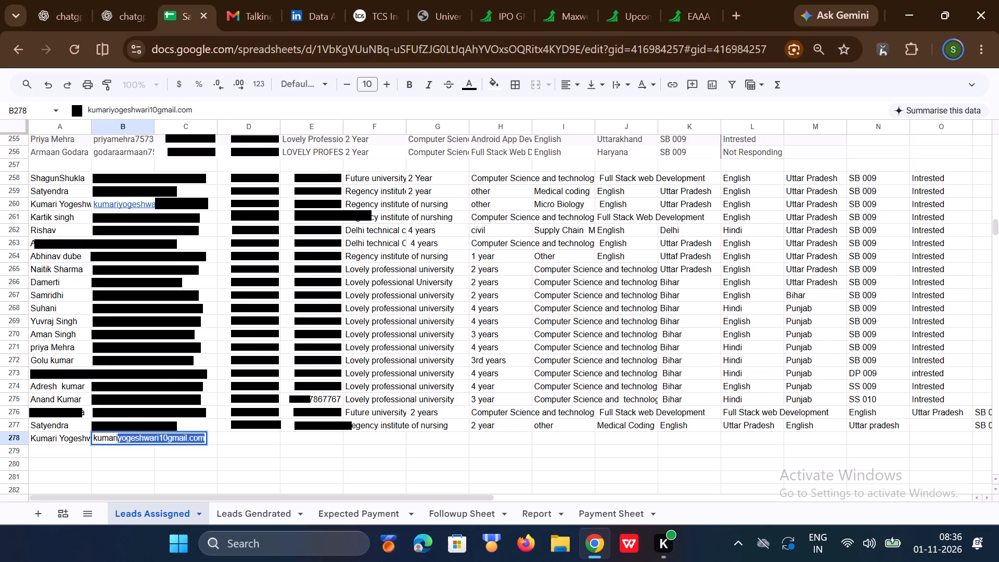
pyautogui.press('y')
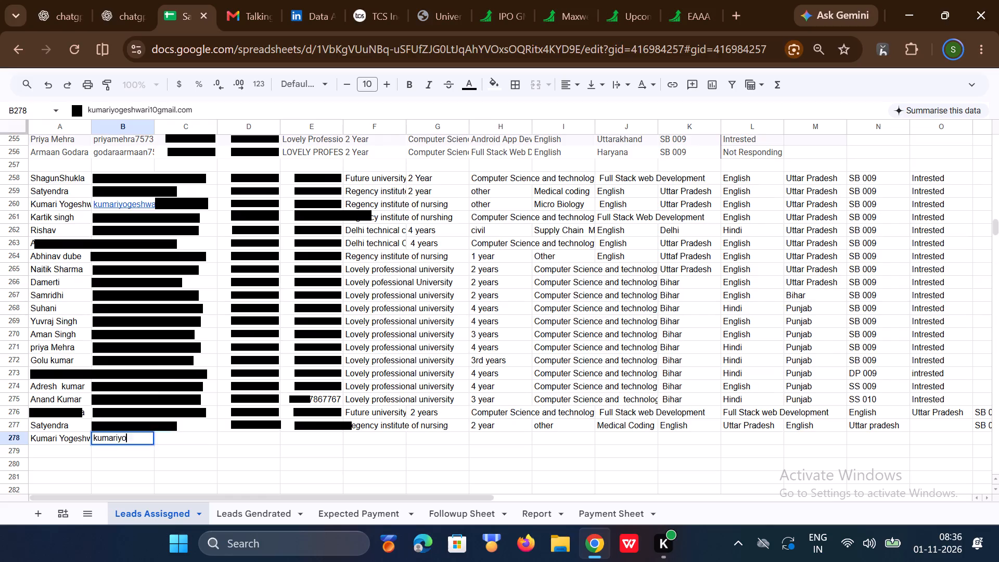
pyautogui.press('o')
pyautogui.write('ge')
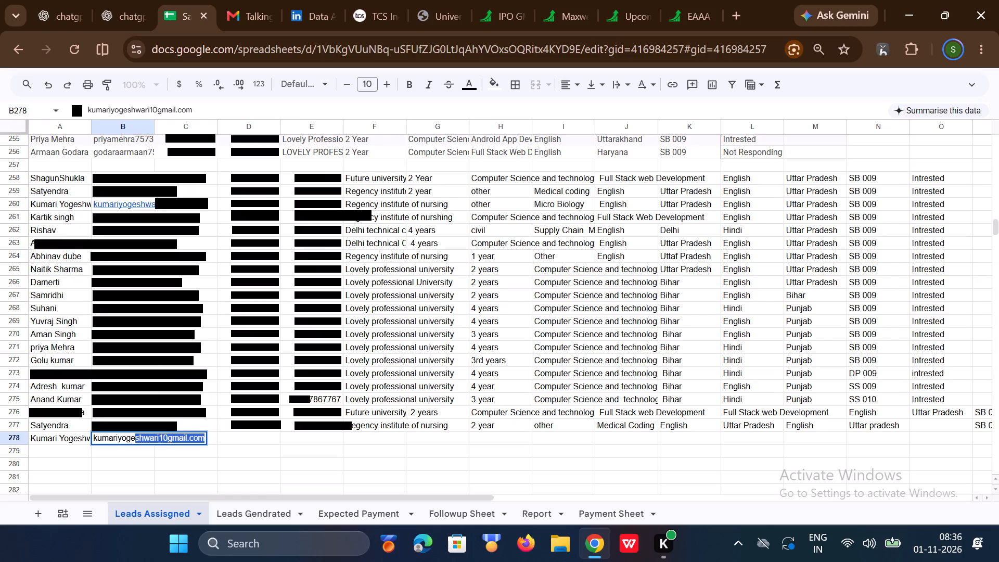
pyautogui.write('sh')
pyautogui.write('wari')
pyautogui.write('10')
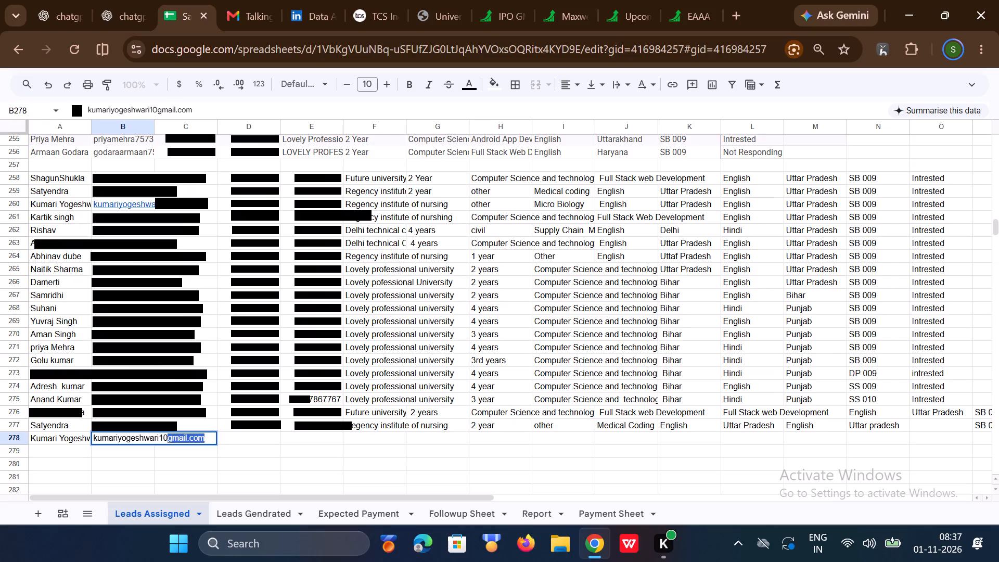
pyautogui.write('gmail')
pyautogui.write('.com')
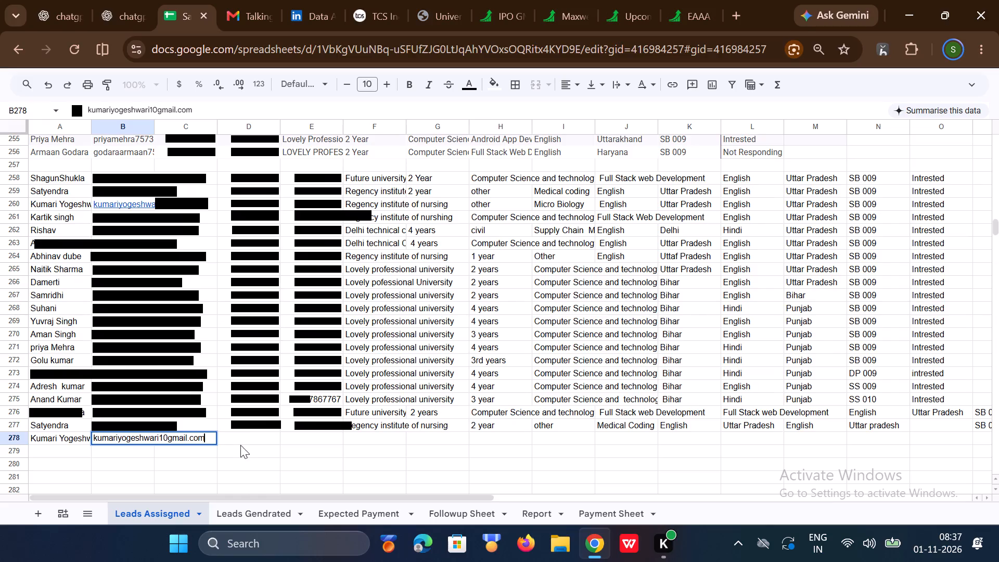
# Enter the lead's phone number in cell D278 of the same row.
pyautogui.doubleClick(249, 438)
pyautogui.doubleClick(249, 438)
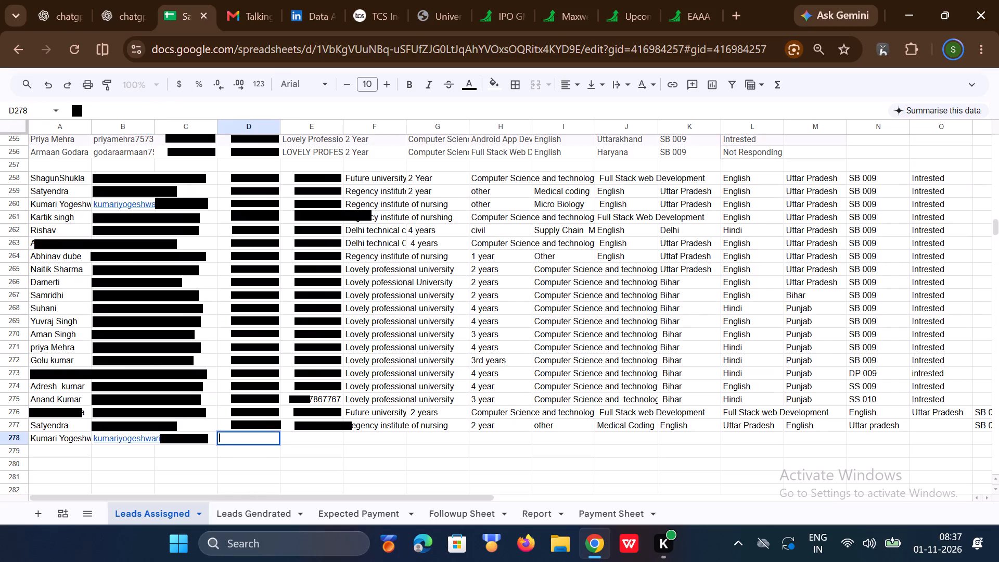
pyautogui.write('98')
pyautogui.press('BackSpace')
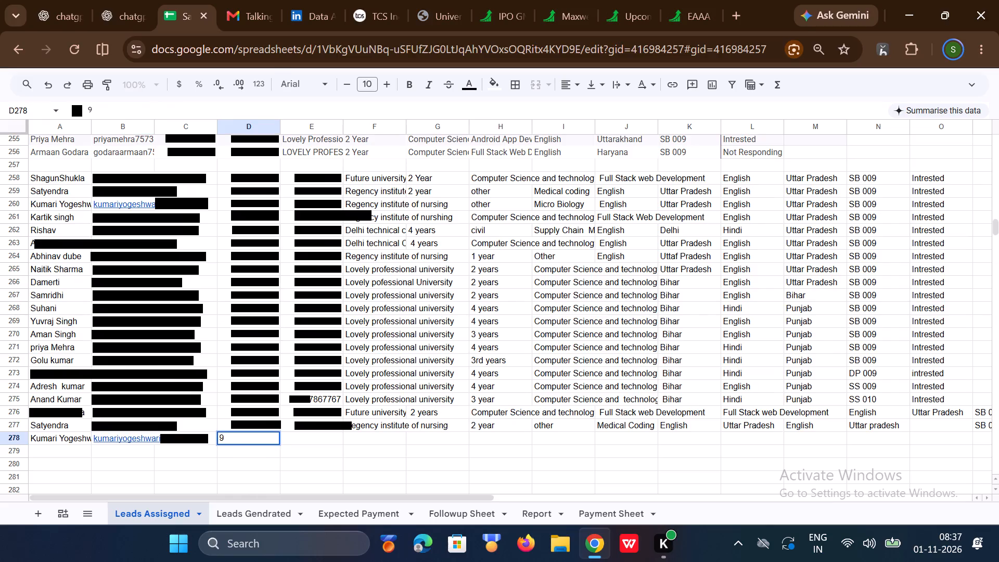
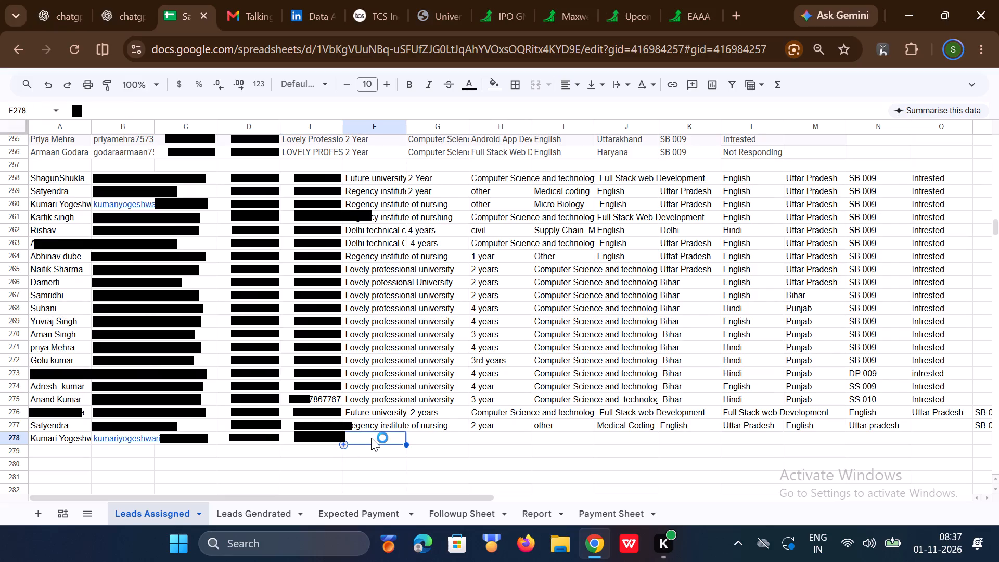
# Enter the lead's college as "Regency institute of nursing" in cell F278.
pyautogui.doubleClick(371, 438)
pyautogui.click(371, 438)
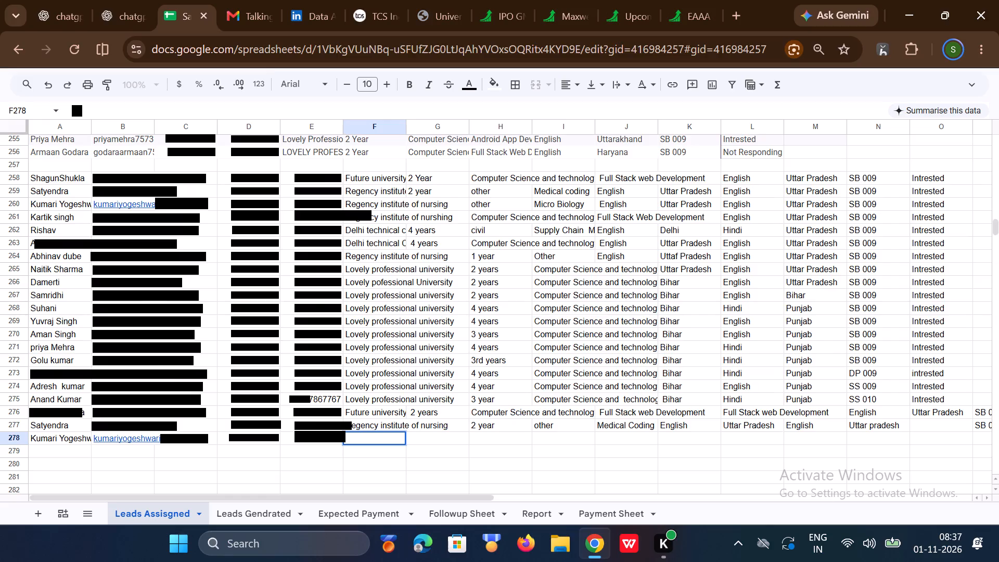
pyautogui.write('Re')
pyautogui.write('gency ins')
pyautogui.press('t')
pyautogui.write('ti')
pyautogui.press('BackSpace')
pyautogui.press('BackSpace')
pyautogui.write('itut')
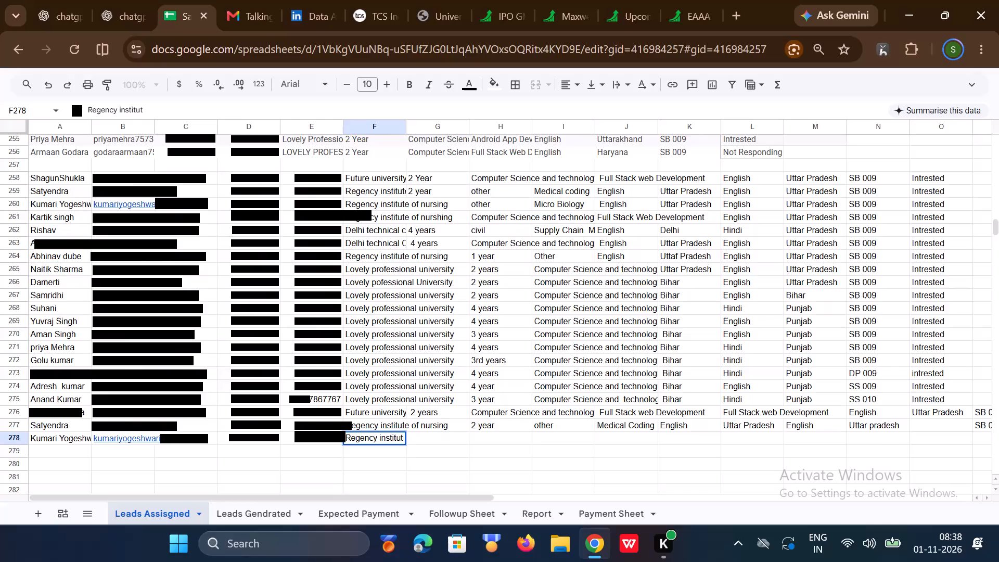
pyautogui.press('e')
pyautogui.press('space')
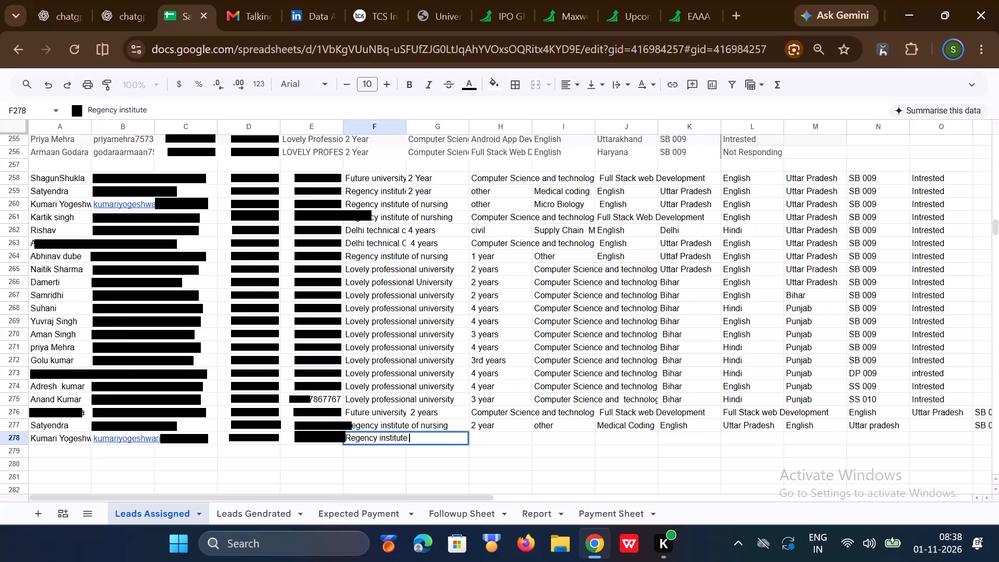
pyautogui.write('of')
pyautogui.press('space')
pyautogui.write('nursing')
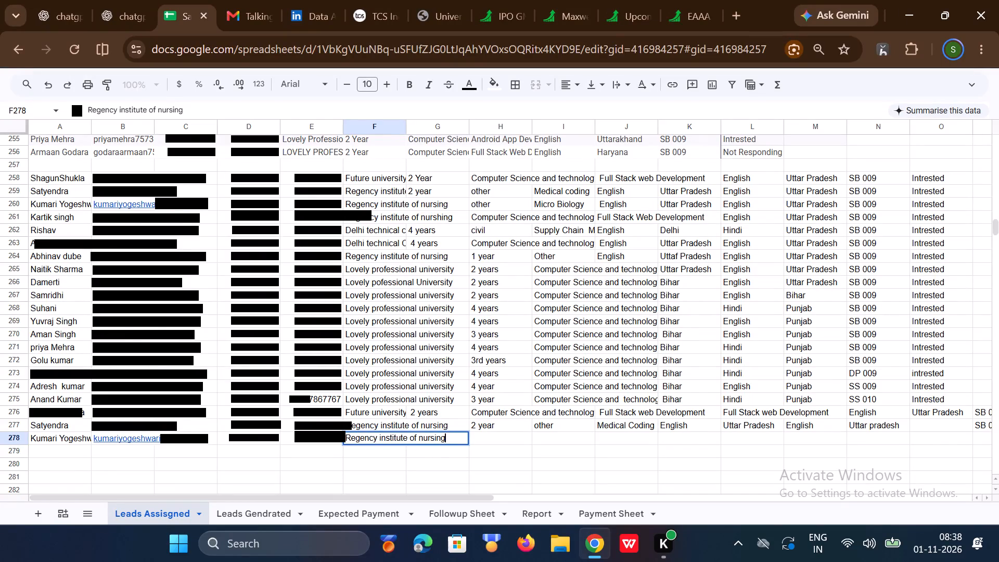
# Enter the year of study as "3 year" in cell H278, beneath the year in row 277.
pyautogui.click(495, 438)
pyautogui.doubleClick(495, 438)
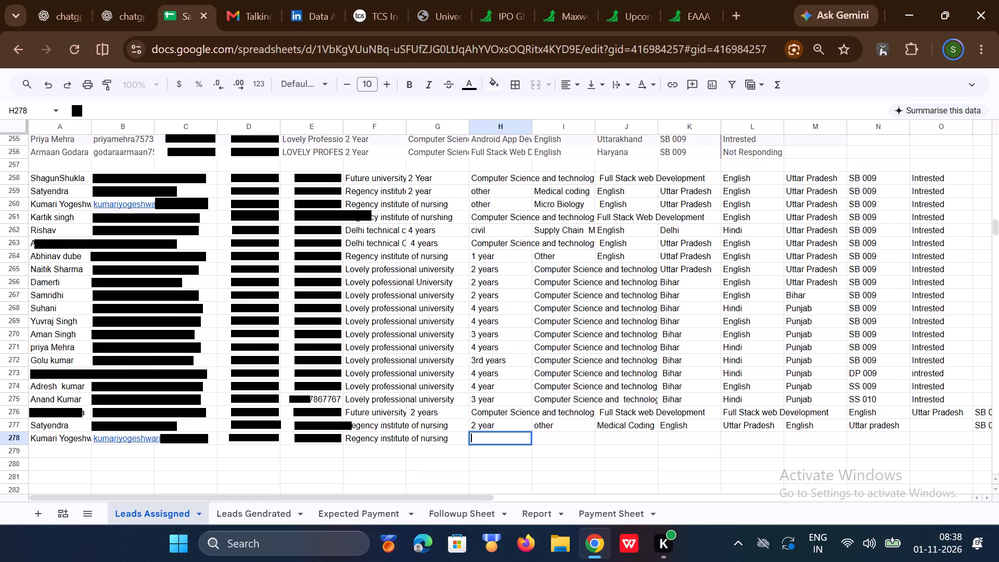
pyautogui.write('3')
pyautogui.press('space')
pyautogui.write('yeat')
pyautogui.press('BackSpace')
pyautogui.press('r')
# Enter "other" as the lead's branch in cell I278.
pyautogui.doubleClick(557, 440)
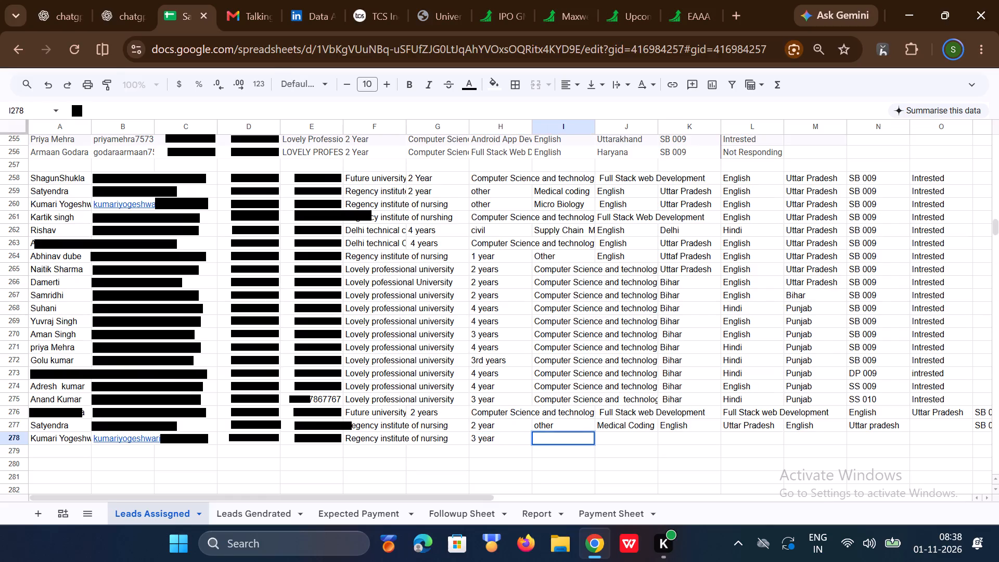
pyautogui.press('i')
pyautogui.press('BackSpace')
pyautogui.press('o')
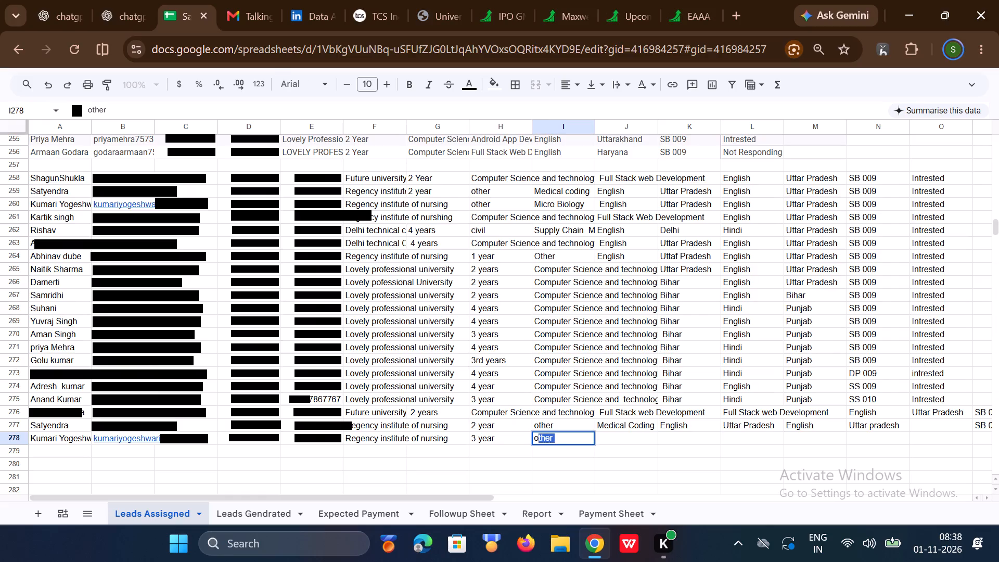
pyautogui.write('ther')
# Enter "Micro Biology" as the lead's course in cell J278, matching the course in row 260.
pyautogui.doubleClick(623, 445)
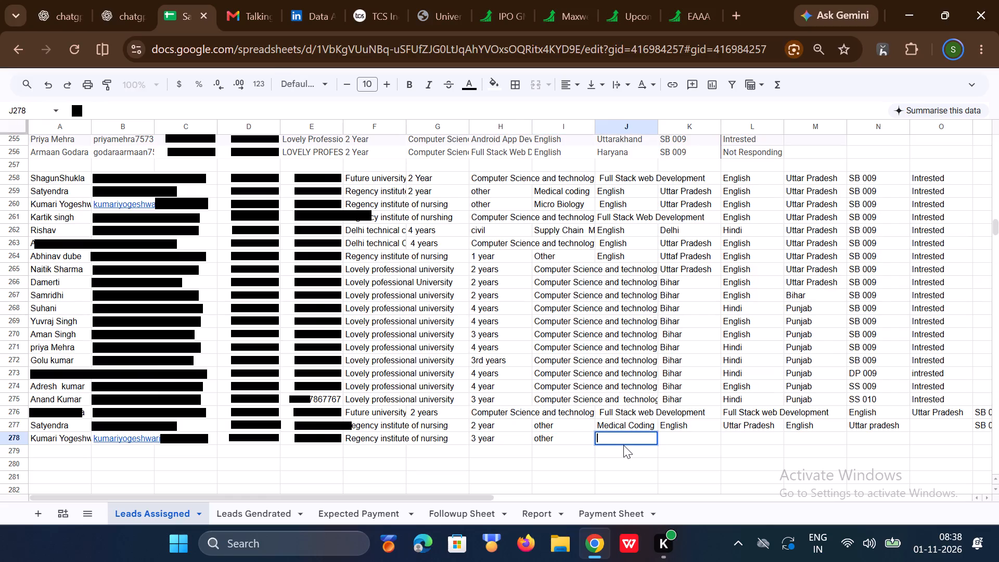
pyautogui.click(623, 443)
pyautogui.click(623, 443)
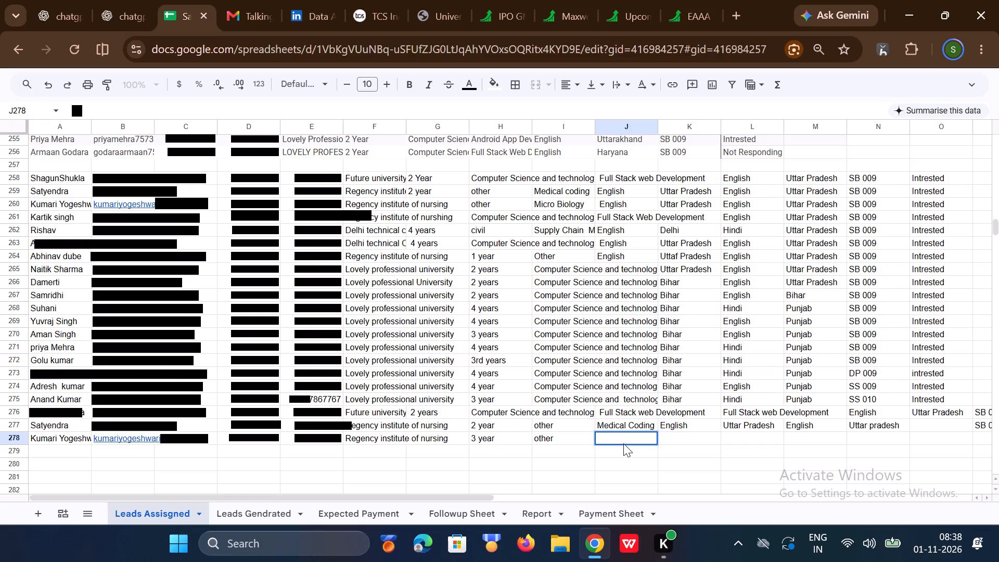
pyautogui.click(623, 443)
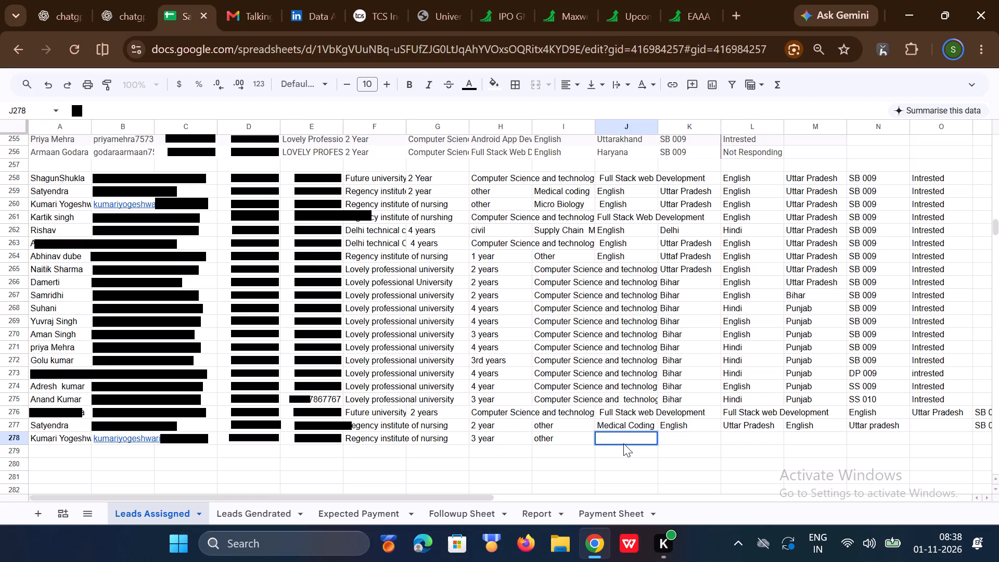
pyautogui.doubleClick(614, 436)
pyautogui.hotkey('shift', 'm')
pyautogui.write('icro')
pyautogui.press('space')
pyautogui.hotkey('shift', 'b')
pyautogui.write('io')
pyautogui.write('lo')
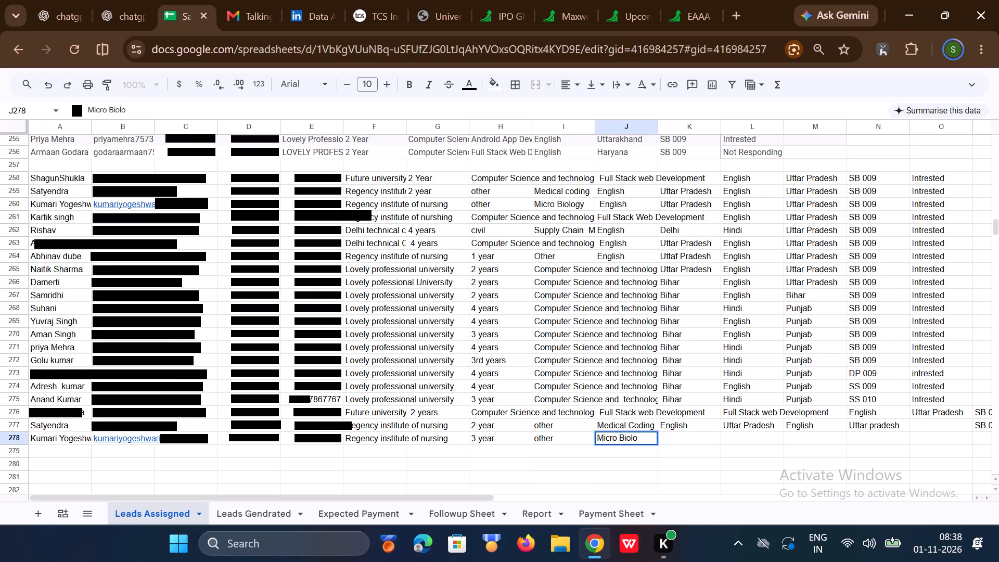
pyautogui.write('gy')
# Enter "English" as the language in cell K278.
pyautogui.doubleClick(674, 436)
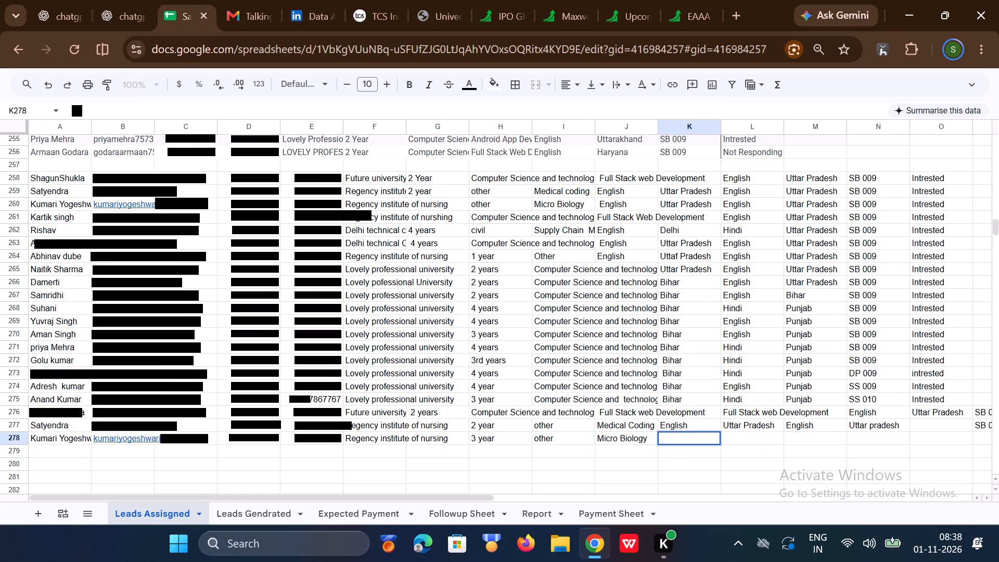
pyautogui.click(674, 436)
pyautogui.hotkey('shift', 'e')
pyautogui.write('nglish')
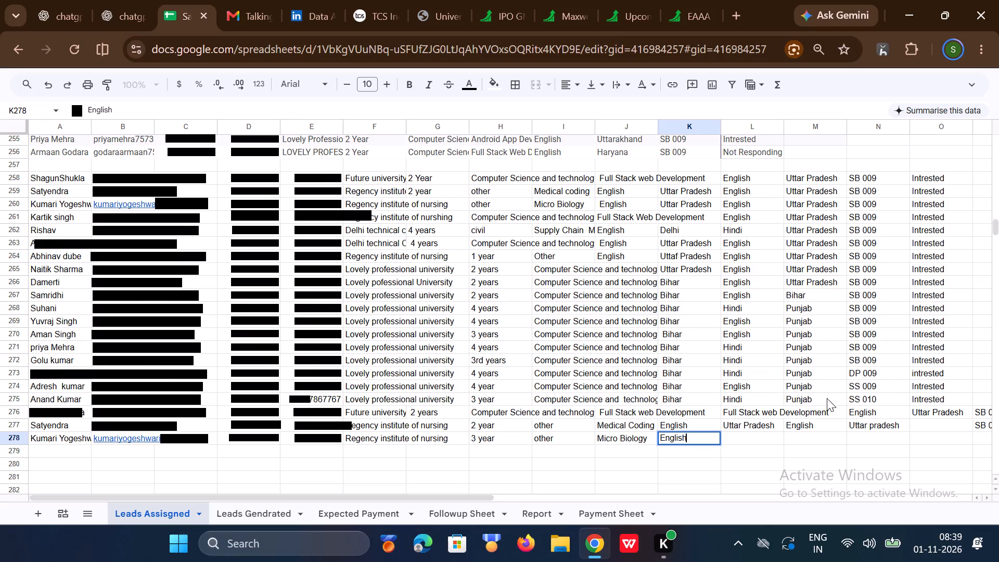
# Enter "Uttar Pradesh" as the state in cell L278.
pyautogui.doubleClick(740, 437)
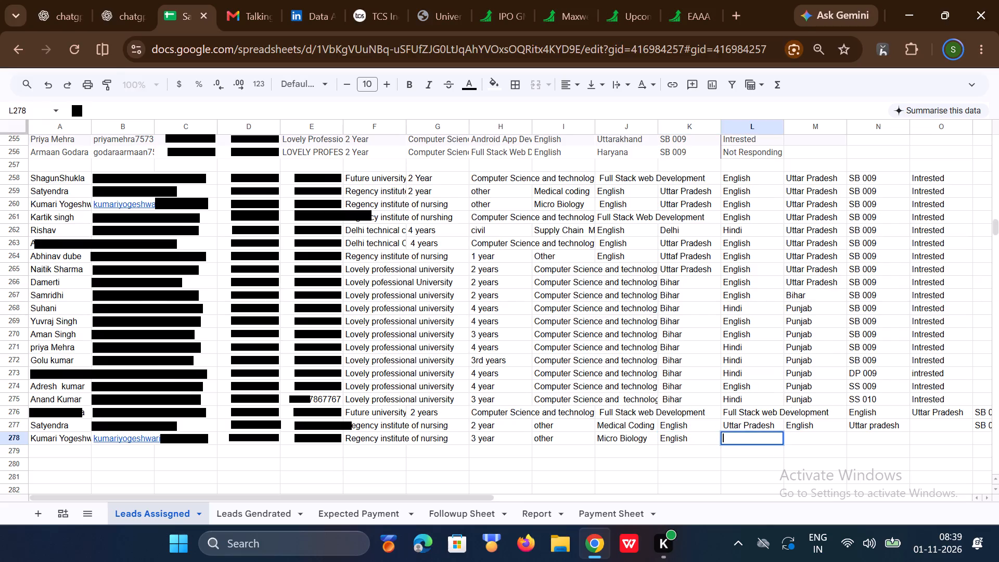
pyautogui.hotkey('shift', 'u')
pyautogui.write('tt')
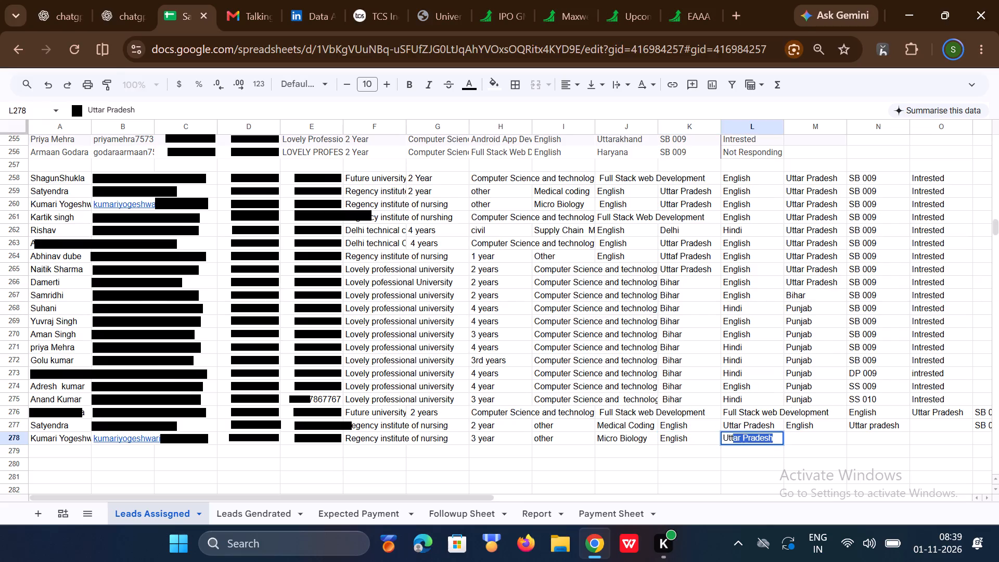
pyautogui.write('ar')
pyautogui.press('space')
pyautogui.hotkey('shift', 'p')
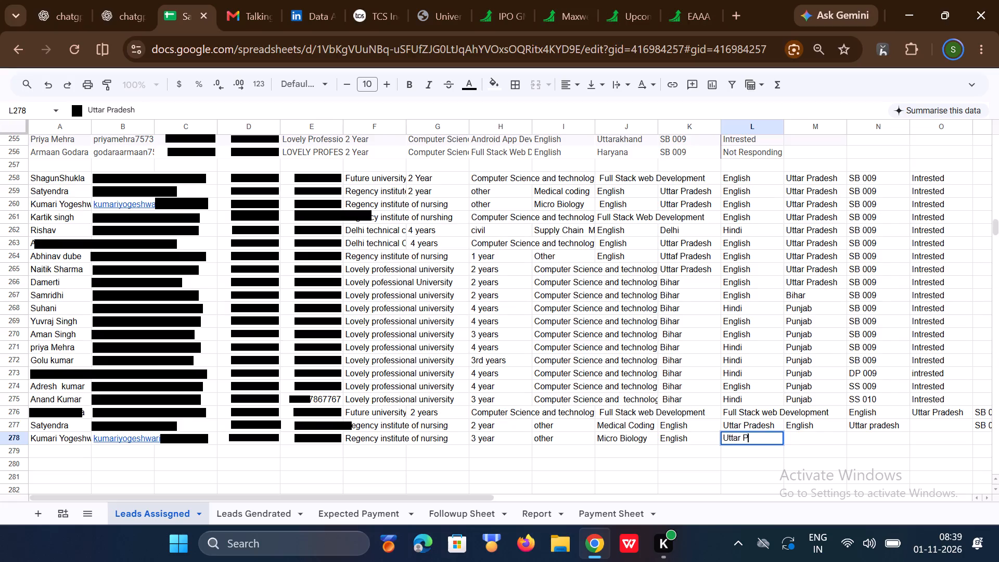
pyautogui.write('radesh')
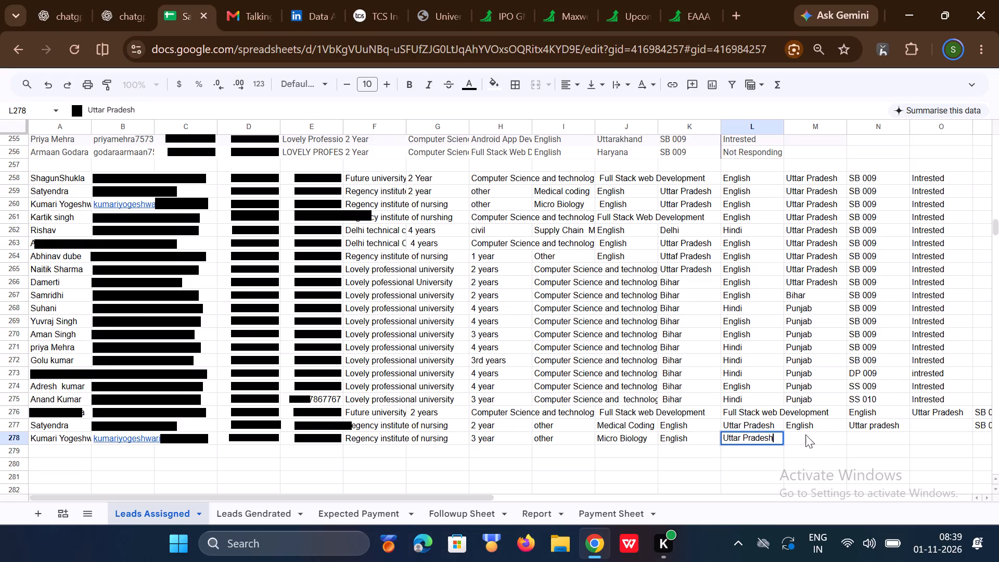
# Enter "English" in cell M278, following the layout of row 277.
pyautogui.doubleClick(805, 435)
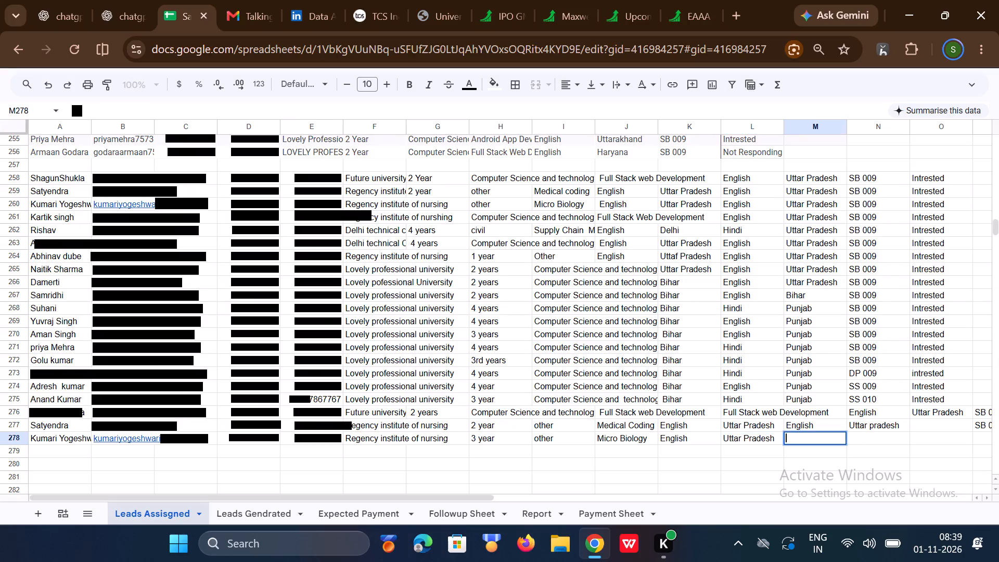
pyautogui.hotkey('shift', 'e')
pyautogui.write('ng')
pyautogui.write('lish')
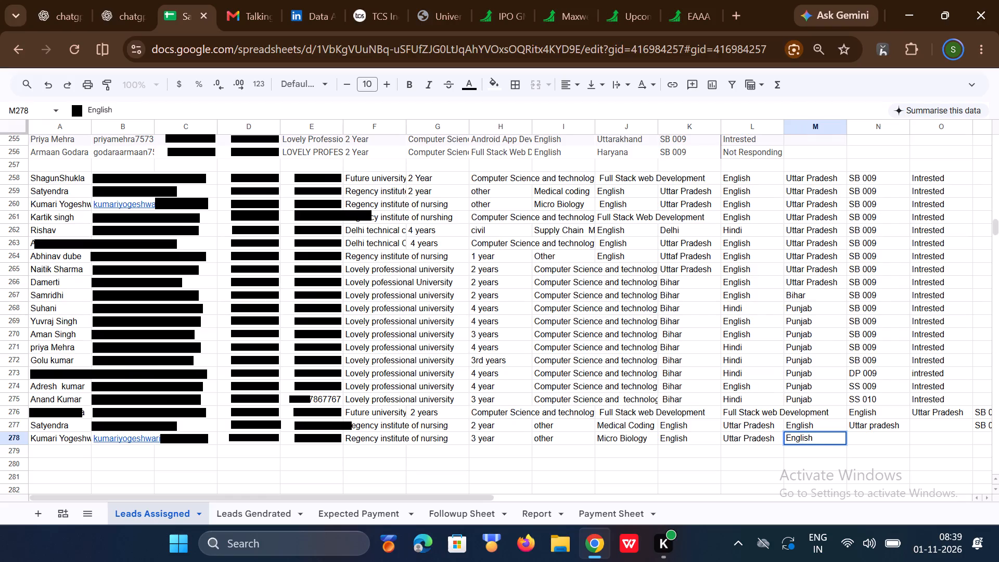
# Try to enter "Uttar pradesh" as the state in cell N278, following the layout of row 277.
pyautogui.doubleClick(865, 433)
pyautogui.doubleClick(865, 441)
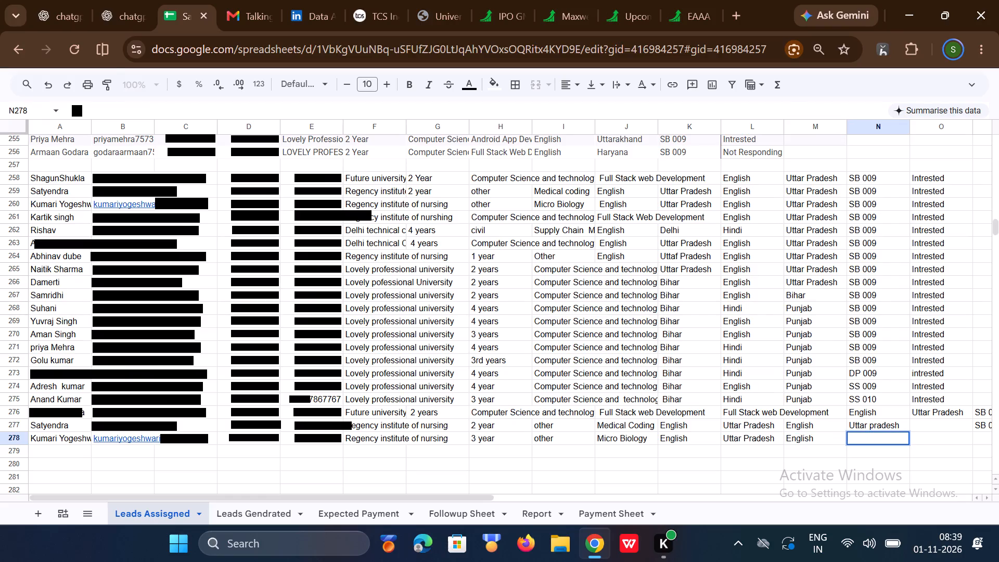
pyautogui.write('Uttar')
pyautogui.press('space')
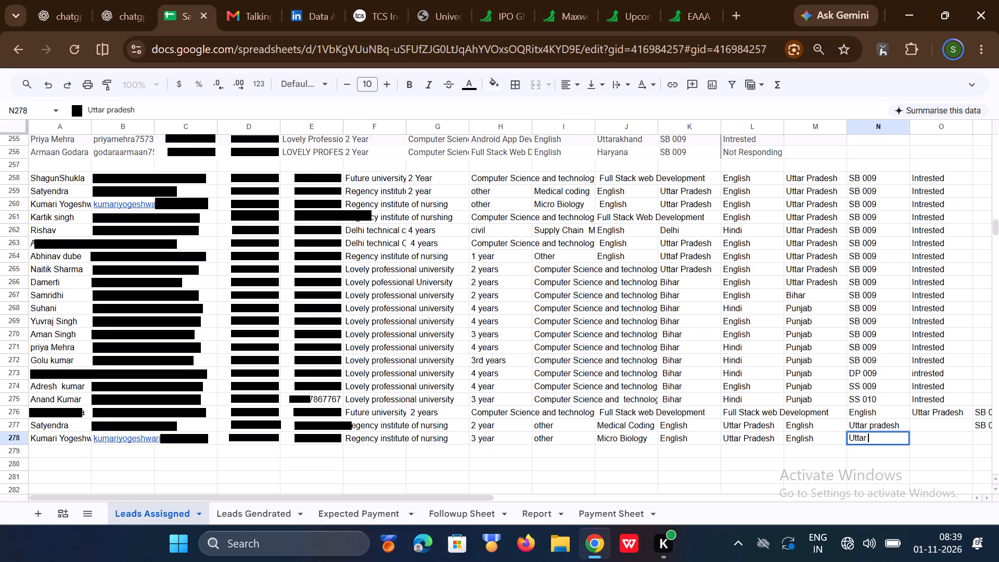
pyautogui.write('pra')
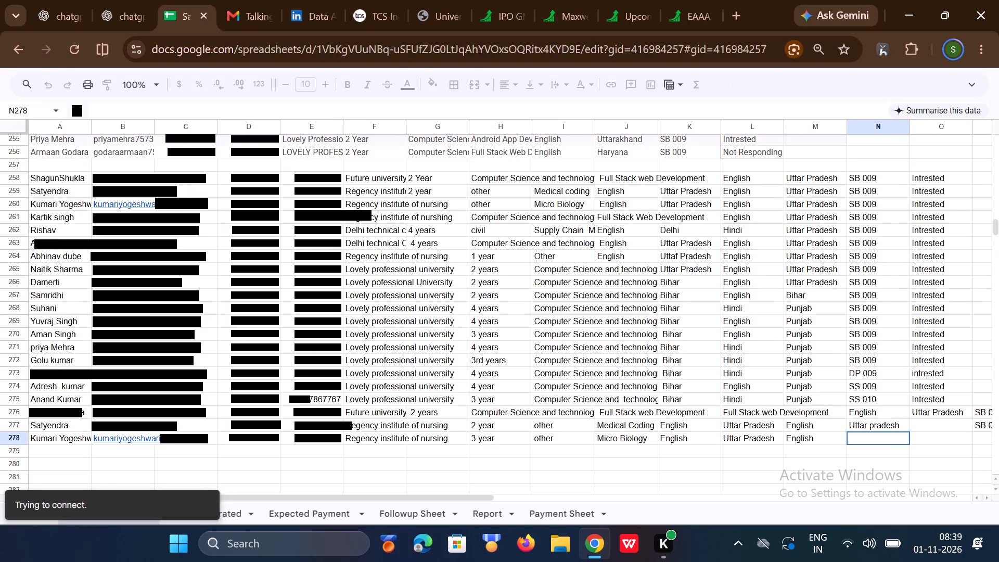
# Check the computer's Wi-Fi connection status, and return to the Leads Assigned sheet.
pyautogui.click(853, 541)
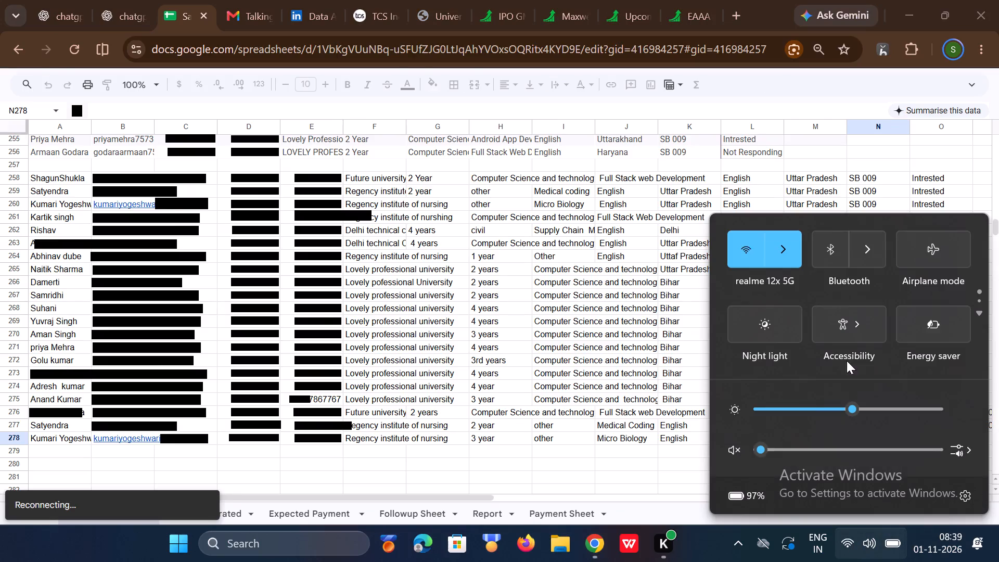
pyautogui.click(556, 471)
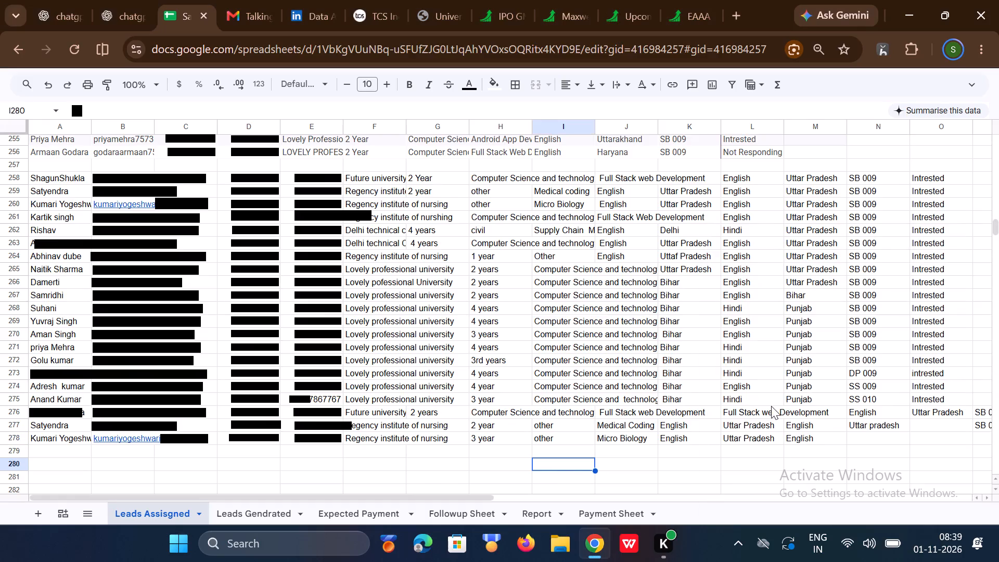
# Enter "Uttar pradesh" as the state in cell N278, matching the entry in row 277.
pyautogui.doubleClick(853, 445)
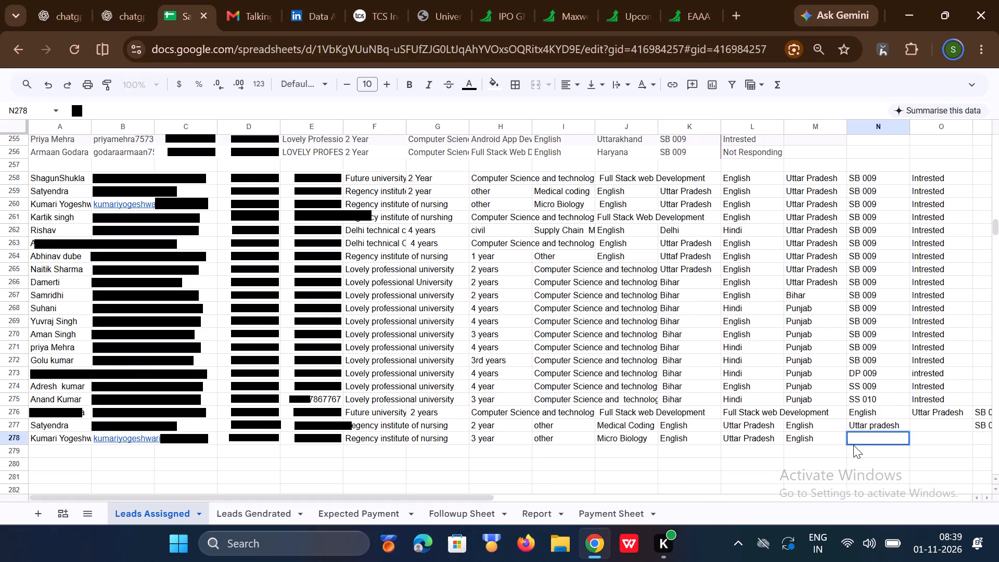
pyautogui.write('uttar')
pyautogui.doubleClick(868, 440)
pyautogui.click(868, 440)
pyautogui.click(885, 428)
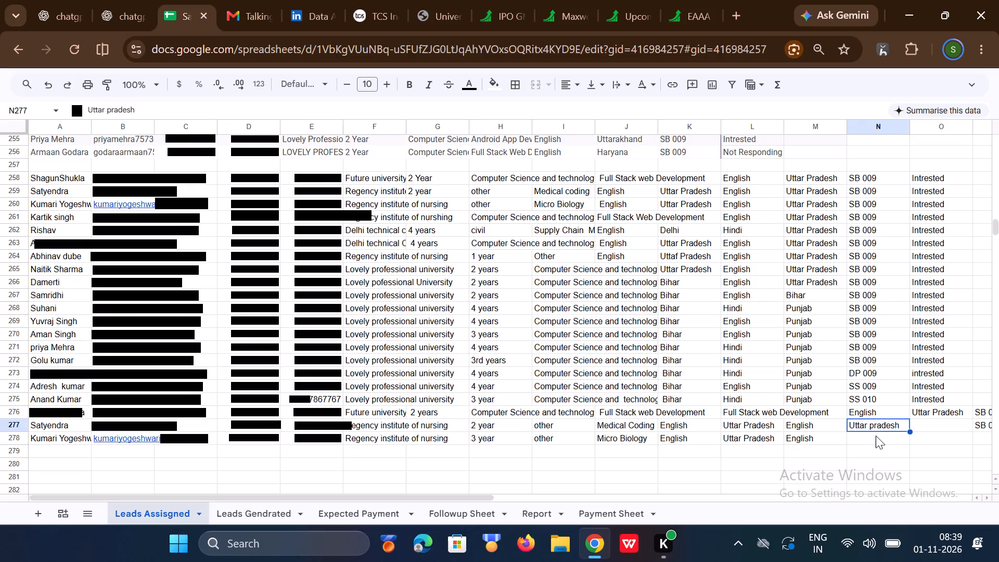
pyautogui.doubleClick(867, 436)
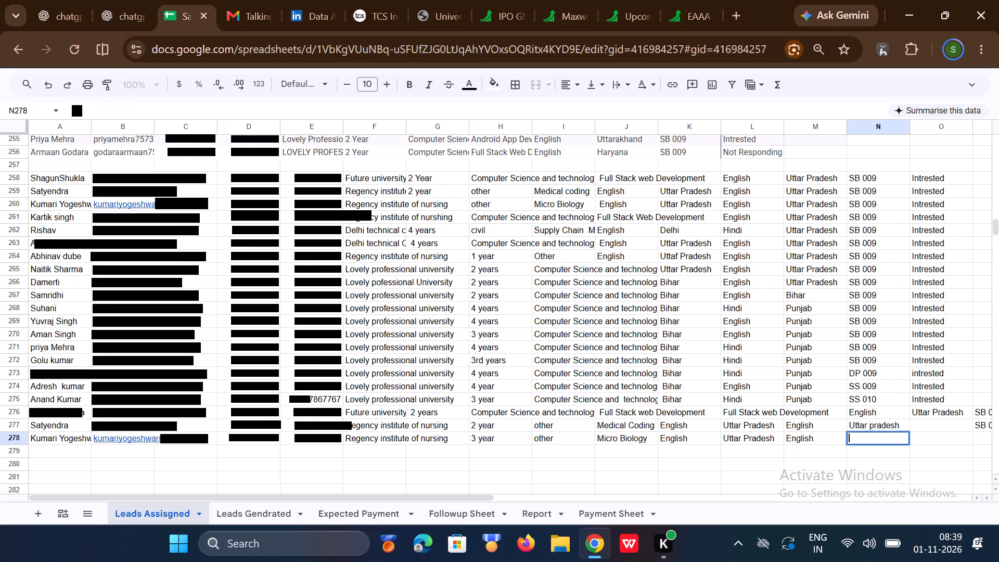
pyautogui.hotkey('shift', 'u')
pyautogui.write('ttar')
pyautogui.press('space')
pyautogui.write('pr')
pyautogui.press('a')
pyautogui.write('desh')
# Enter the code "SB 009" in cell P278, leaving O278 empty as in row 277.
pyautogui.doubleClick(931, 440)
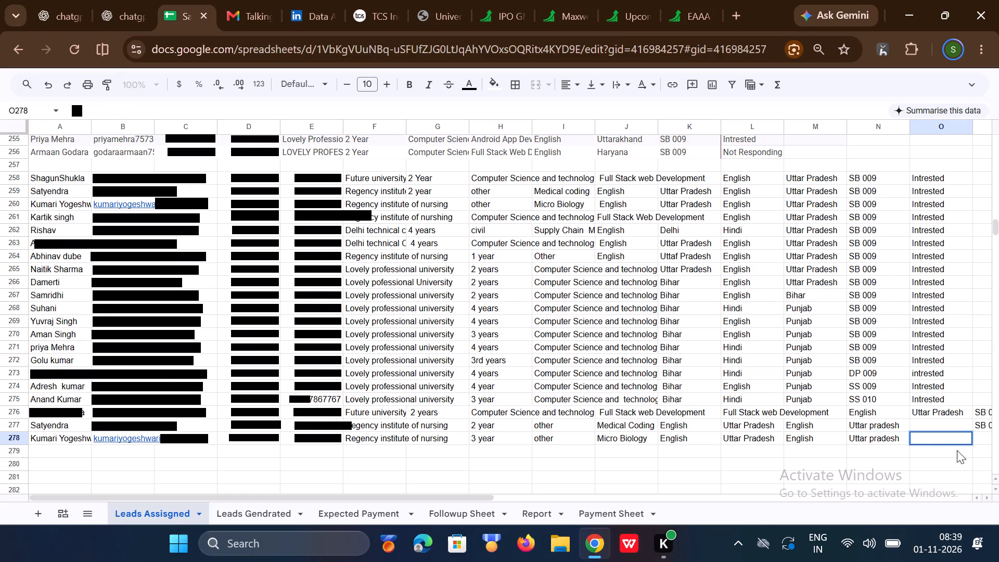
pyautogui.hscroll(-2, 925, 442)
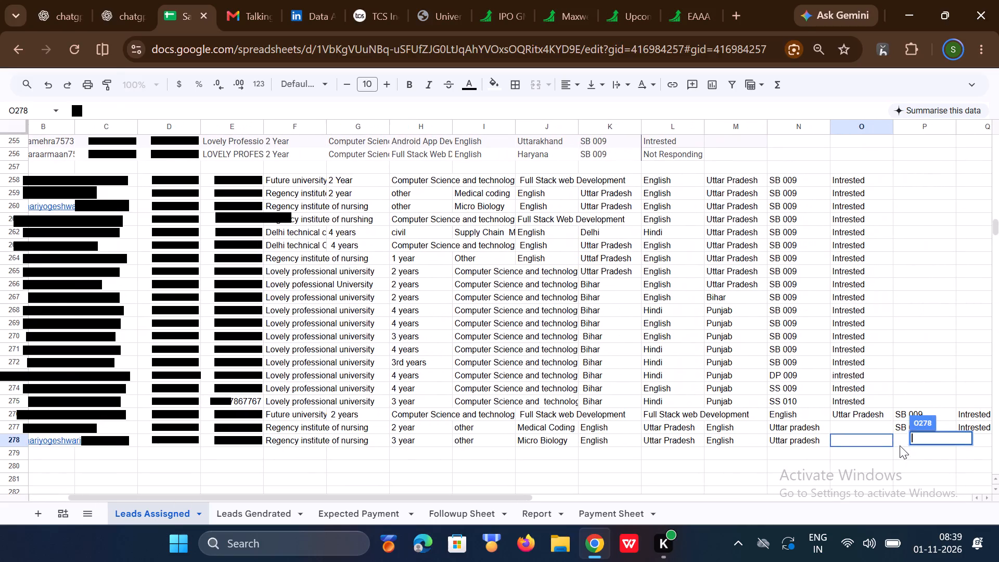
pyautogui.click(895, 444)
pyautogui.doubleClick(916, 437)
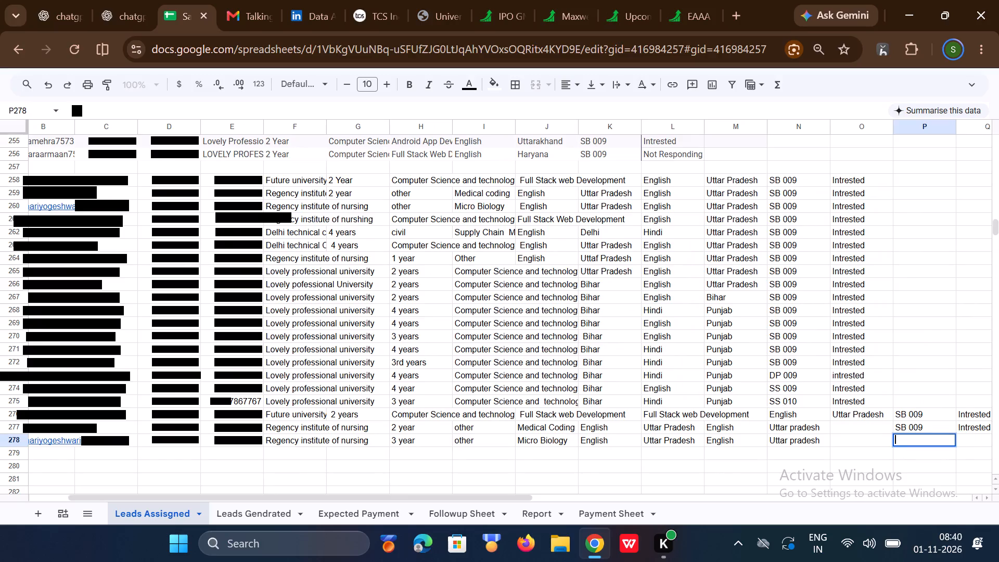
pyautogui.click(916, 437)
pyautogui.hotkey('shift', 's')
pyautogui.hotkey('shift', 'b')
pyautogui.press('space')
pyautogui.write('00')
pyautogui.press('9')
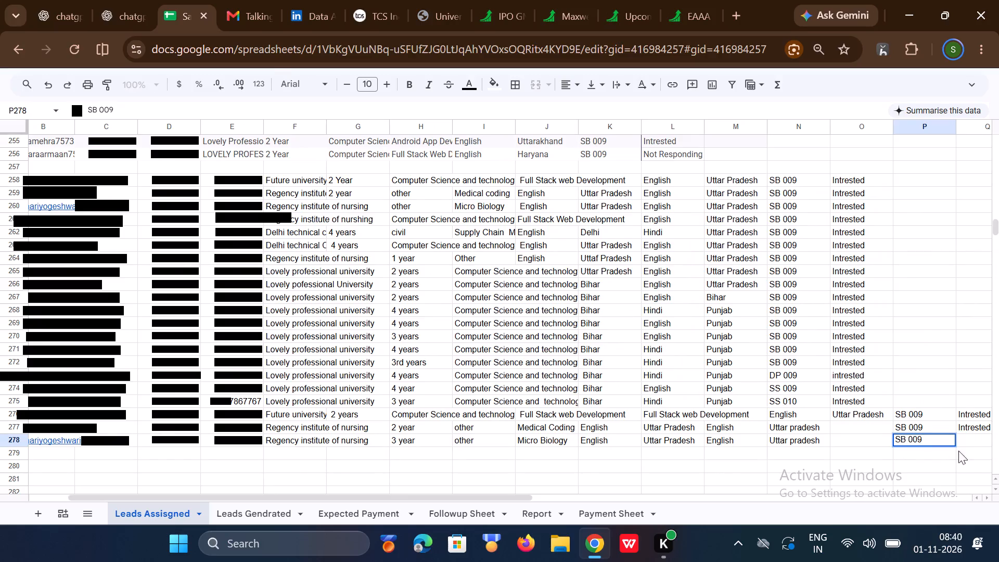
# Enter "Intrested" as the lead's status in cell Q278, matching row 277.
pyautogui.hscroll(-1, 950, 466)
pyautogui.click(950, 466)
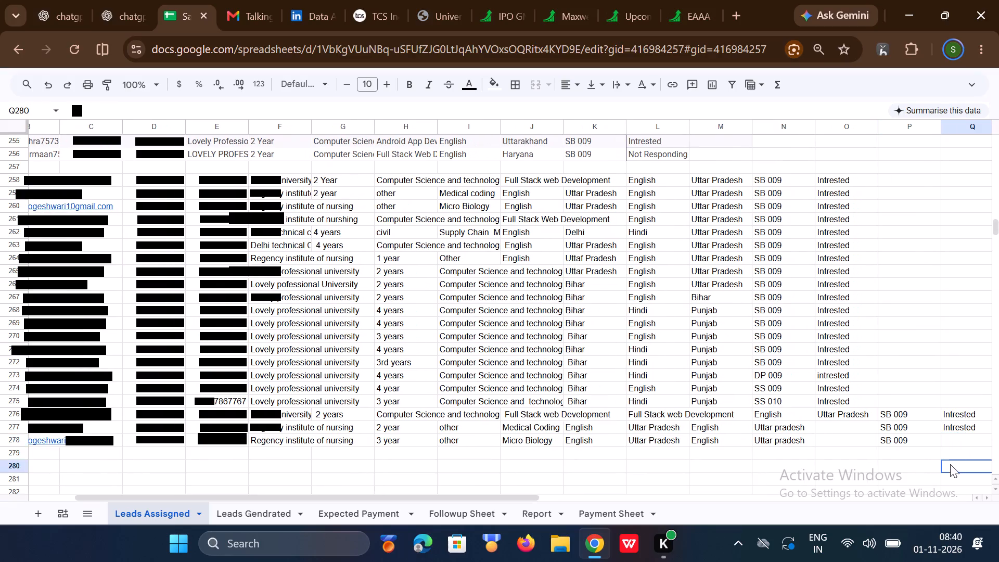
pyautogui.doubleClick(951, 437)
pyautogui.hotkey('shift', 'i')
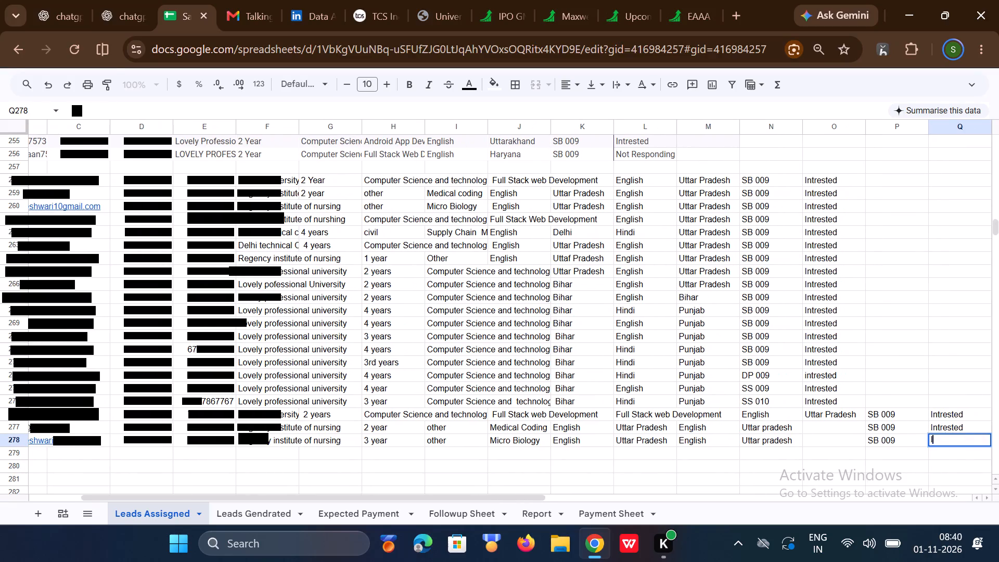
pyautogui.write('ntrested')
# Replace the status text in cell Q278 with "SB 009".
pyautogui.hscroll(2, 577, 466)
pyautogui.hscroll(-1, 479, 499)
pyautogui.click(479, 499)
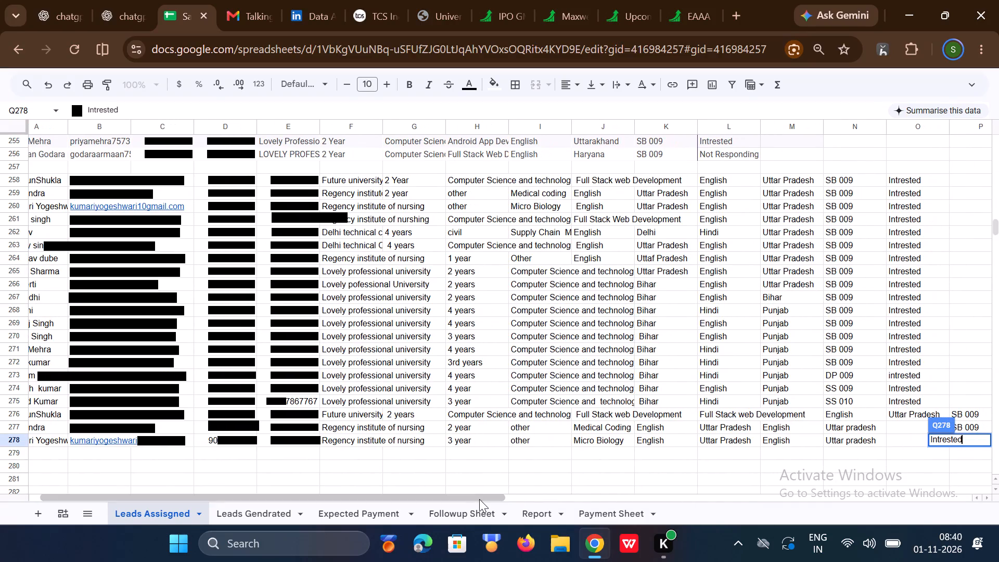
pyautogui.press('BackSpace')
pyautogui.press('BackSpace')
pyautogui.press('BackSpace')
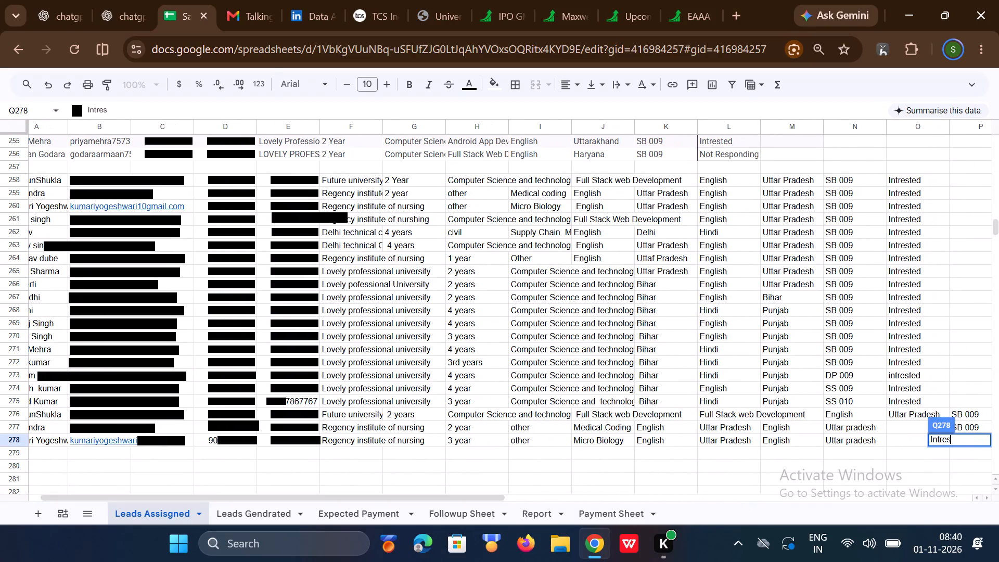
pyautogui.press('BackSpace')
pyautogui.press('BackSpace')
pyautogui.press('BackSpace')
pyautogui.press('BackSpace')
pyautogui.press('BackSpace')
pyautogui.press('BackSpace')
pyautogui.press('BackSpace')
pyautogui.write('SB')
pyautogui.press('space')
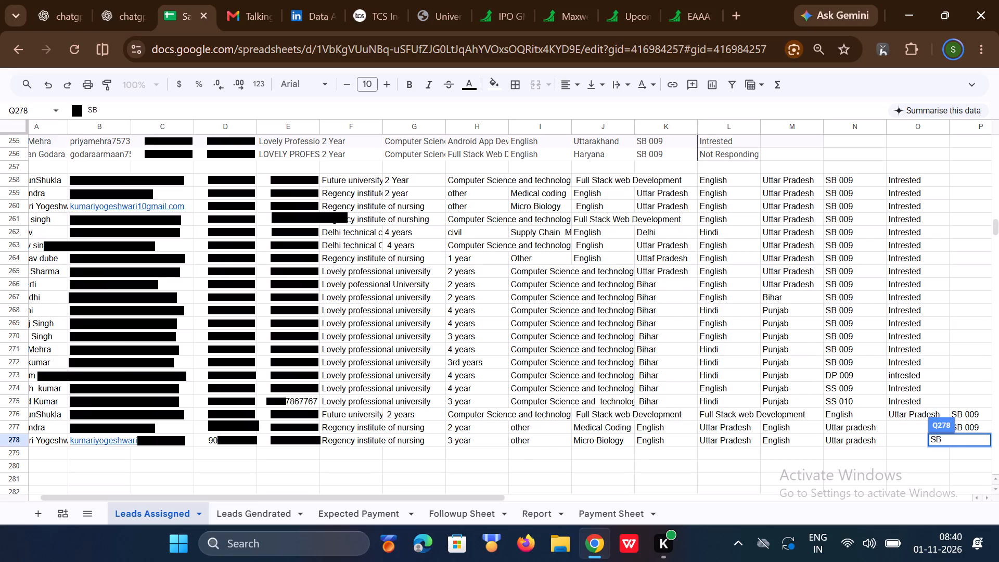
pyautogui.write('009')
pyautogui.click(830, 462)
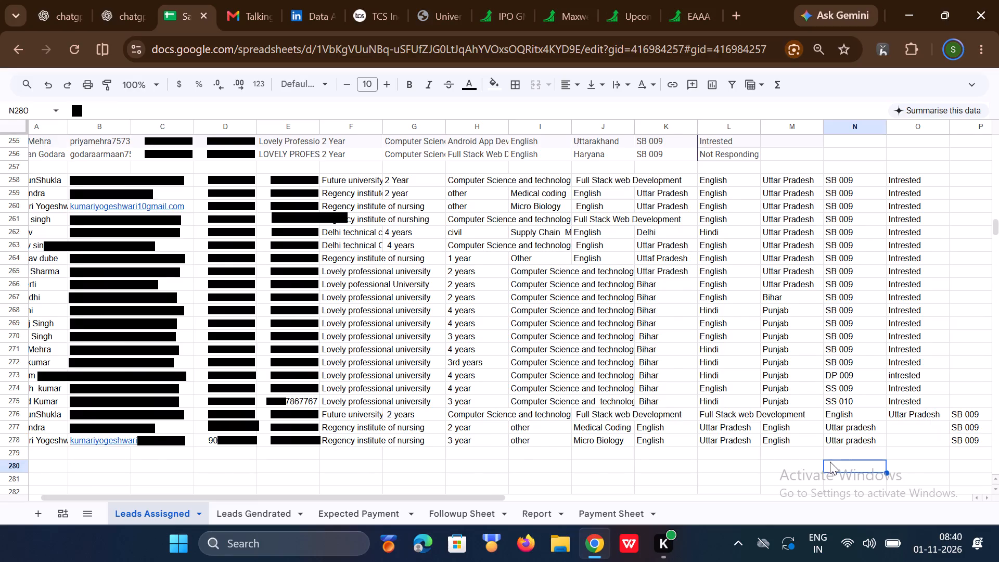
# Start a new lead record by entering the lead's name from row 261 in cell A279.
pyautogui.hscroll(6, 758, 471)
pyautogui.doubleClick(59, 449)
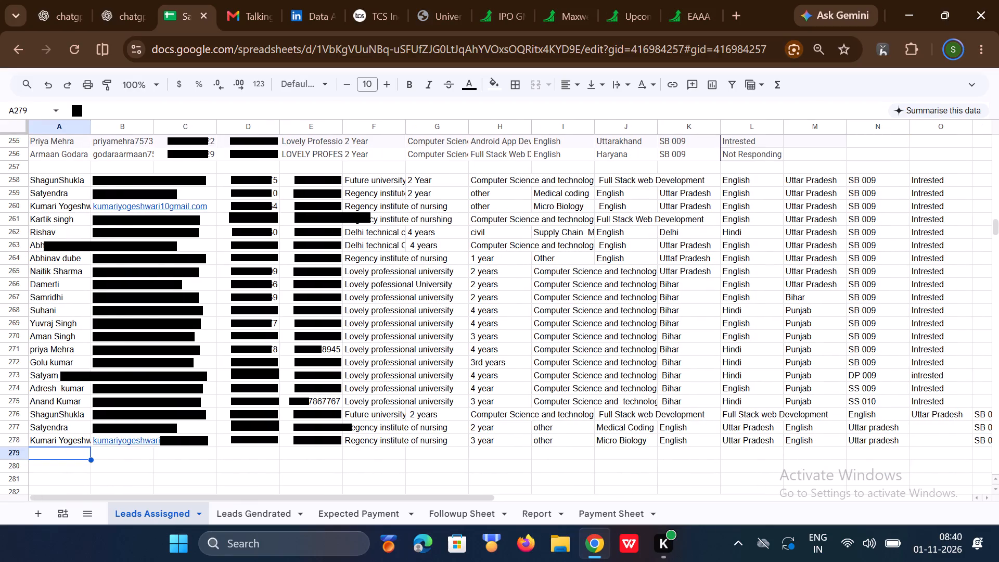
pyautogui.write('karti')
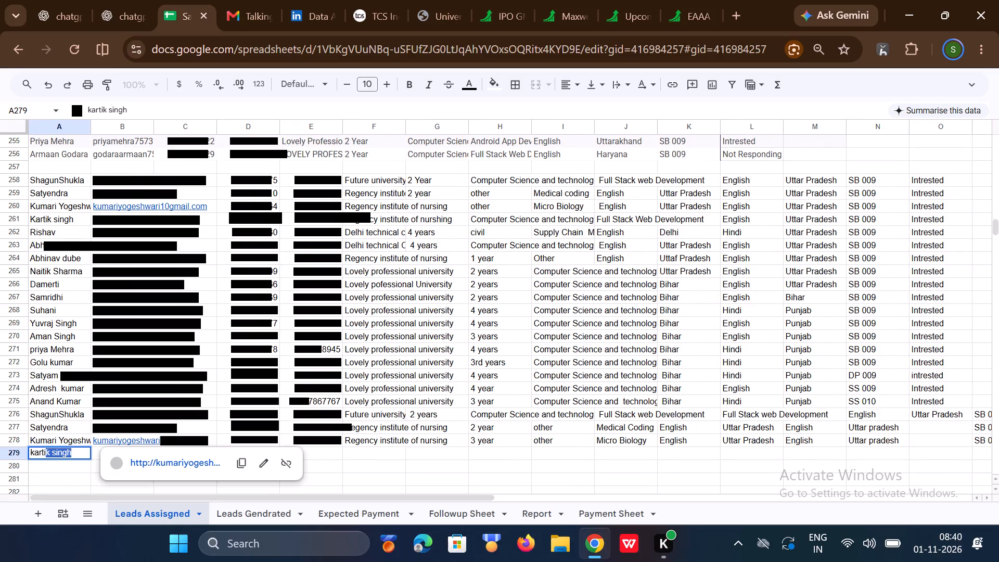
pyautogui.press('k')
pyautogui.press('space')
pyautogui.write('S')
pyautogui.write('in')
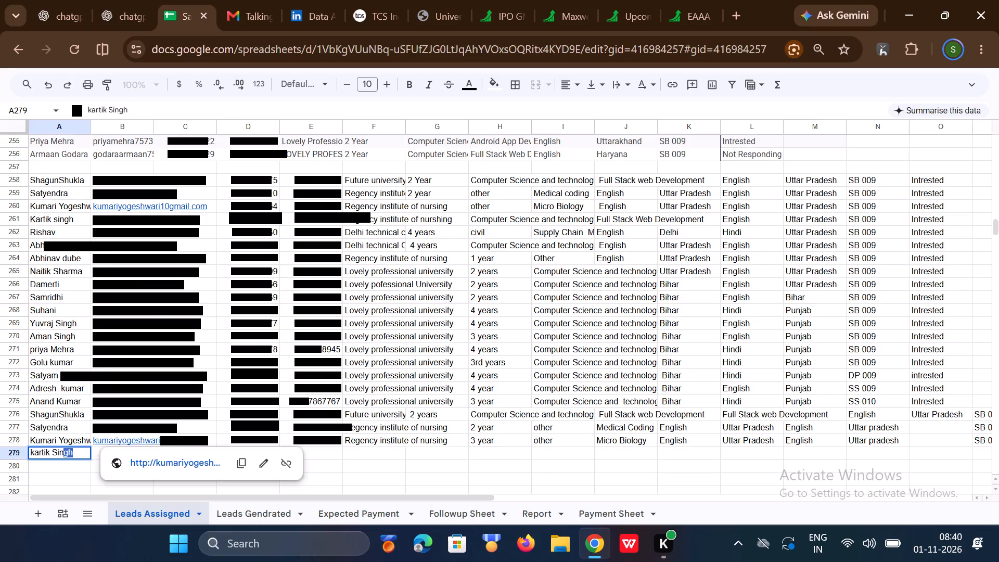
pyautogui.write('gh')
pyautogui.click(76, 476)
# Enter the lead's e-mail address in cell B279, matching the one in row 261.
pyautogui.doubleClick(120, 456)
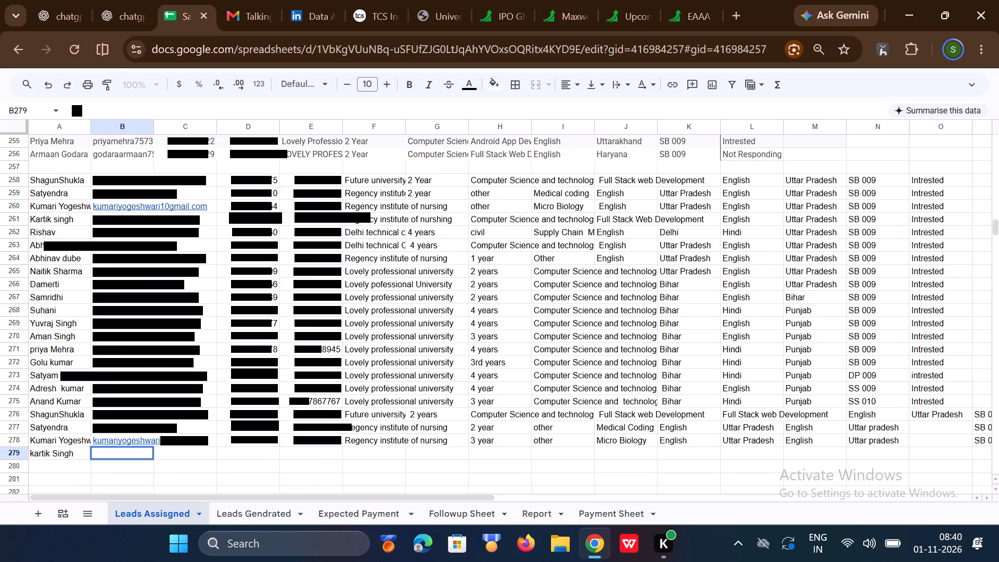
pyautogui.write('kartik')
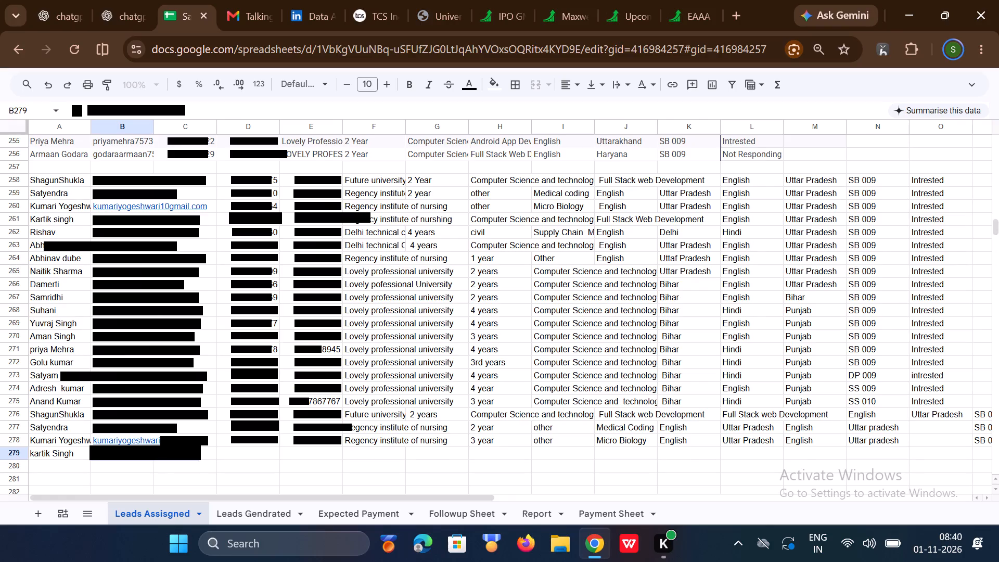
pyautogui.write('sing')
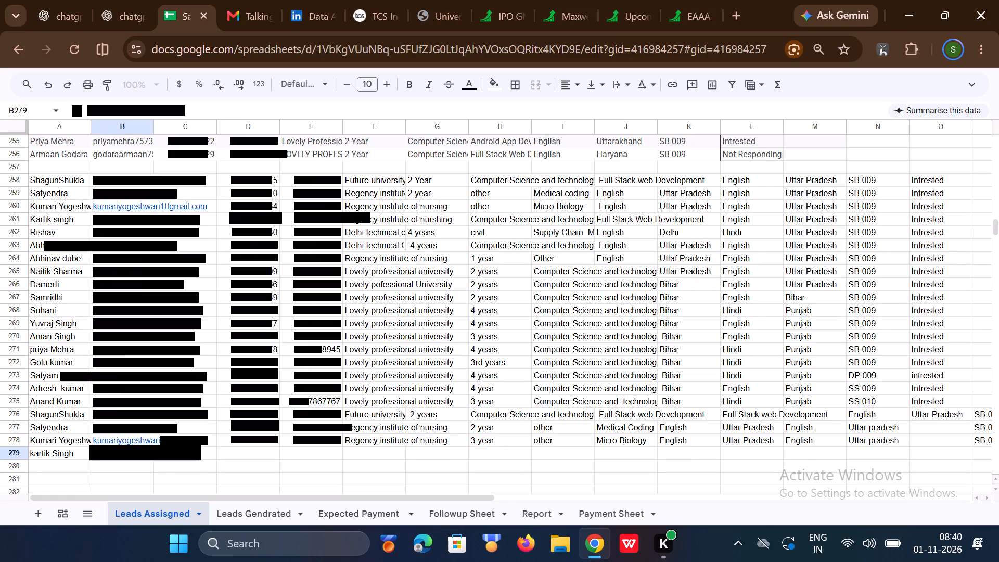
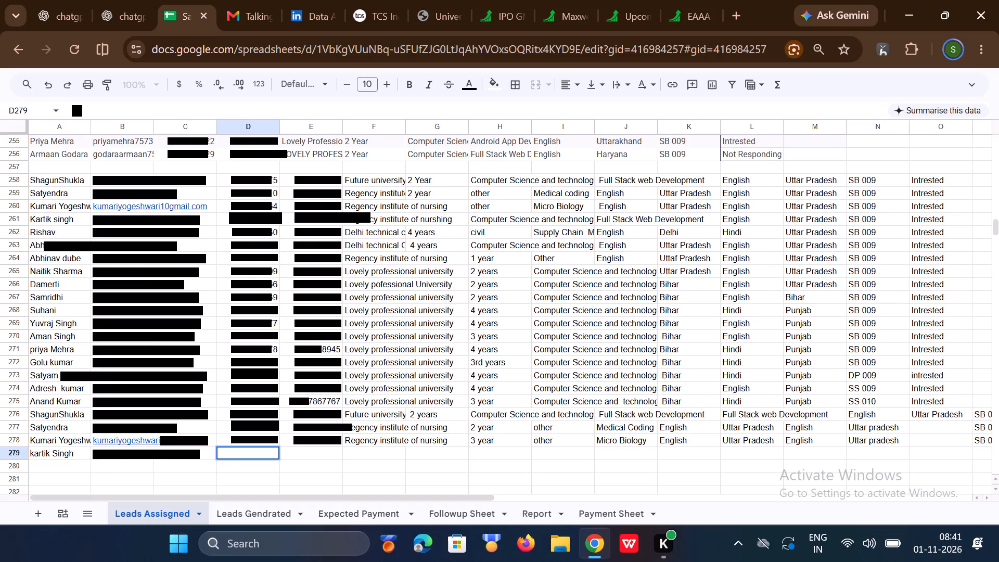
# Enter the lead's phone number in cell D279, matching the one in row 261.
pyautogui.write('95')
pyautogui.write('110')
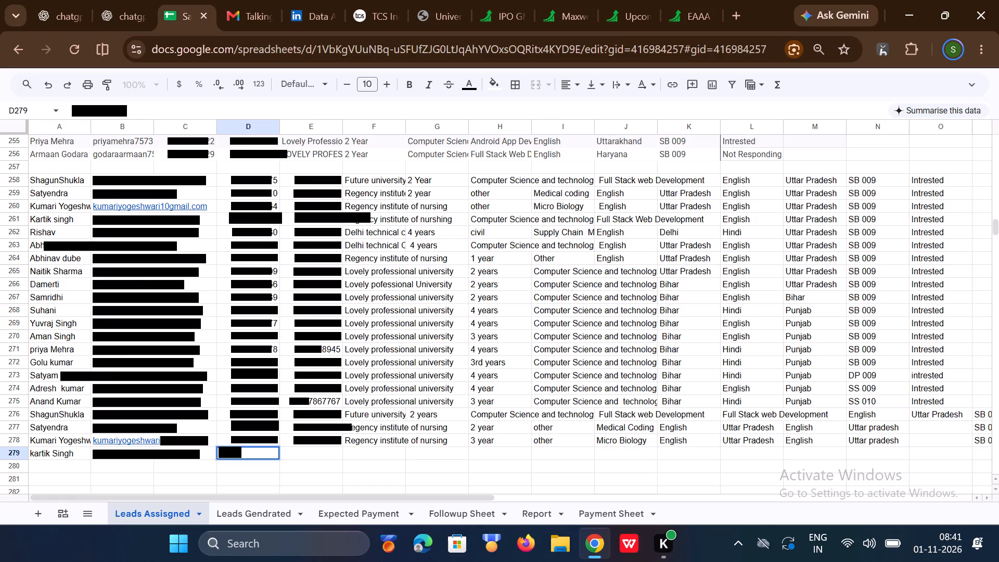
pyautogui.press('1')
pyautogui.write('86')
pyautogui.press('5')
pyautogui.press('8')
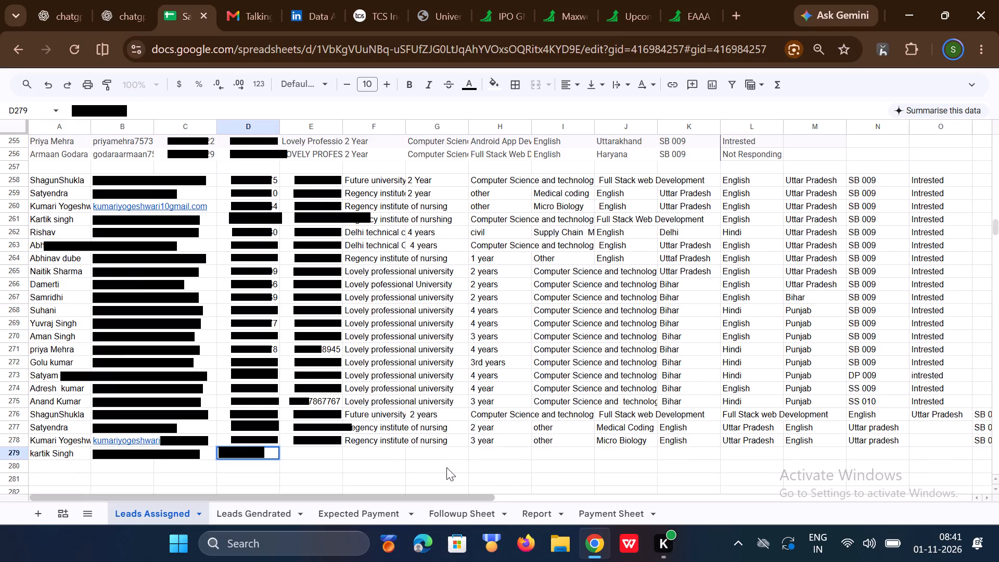
# Open cell E279 in the new lead's row for editing.
pyautogui.doubleClick(304, 450)
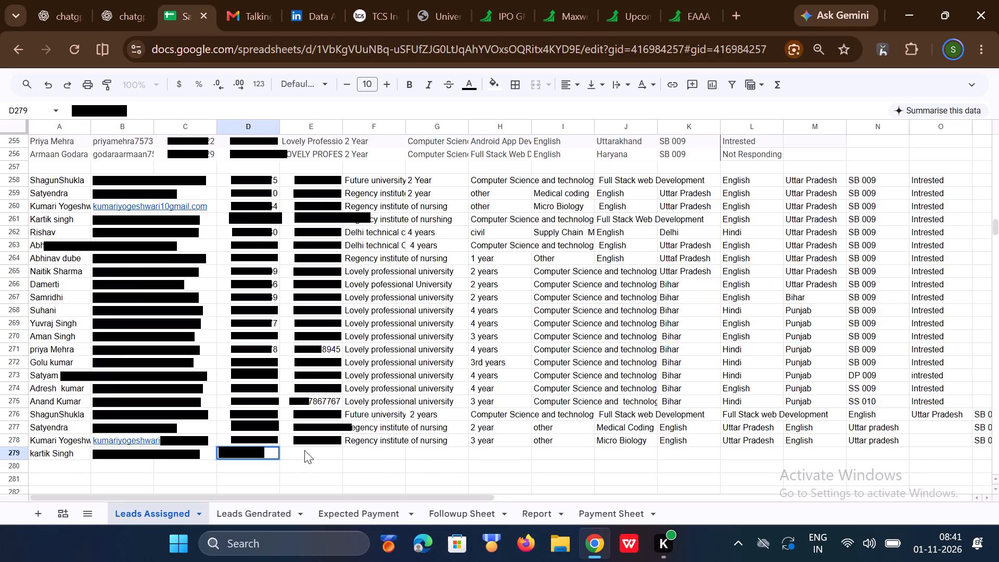
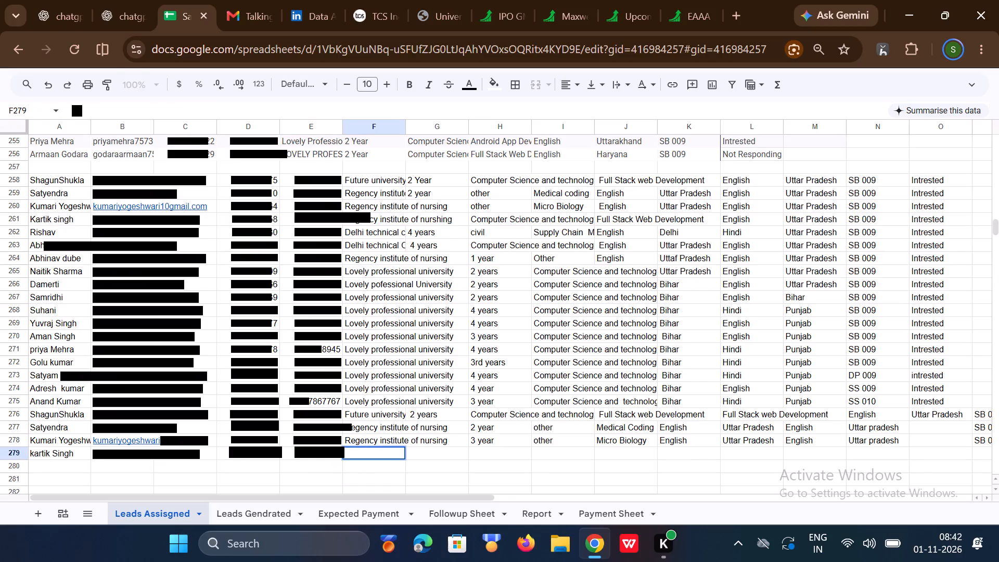
# Select the empty institute-name cell F279 in the new lead's row.
pyautogui.click(365, 456)
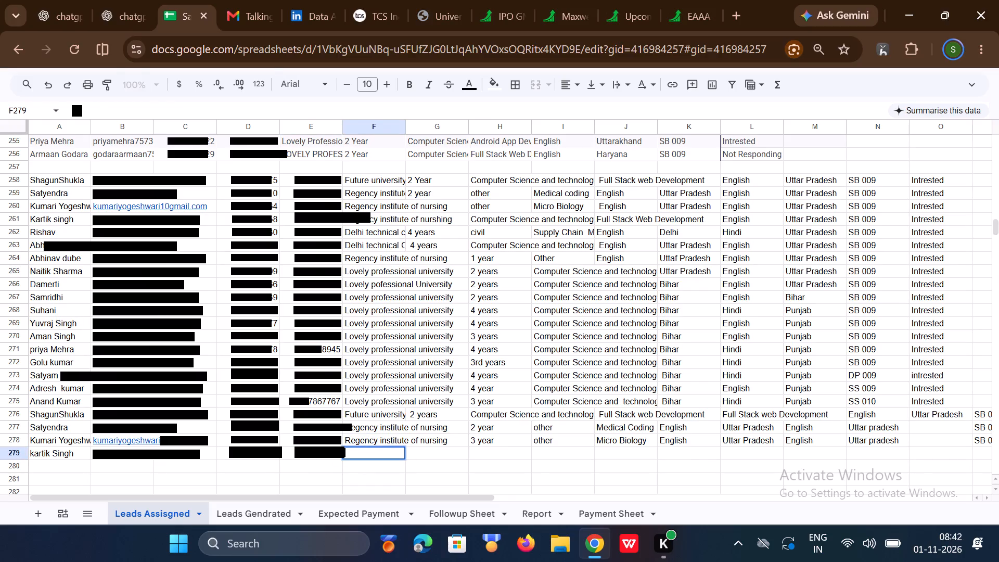
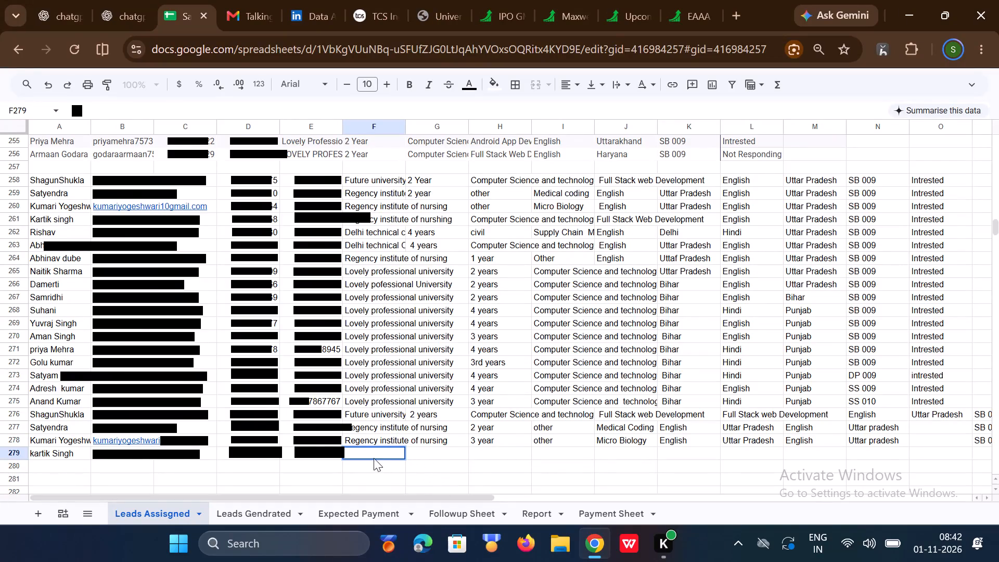
# Enter "Regency institute of nursing" as the institute name in cell F279.
pyautogui.click(362, 449)
pyautogui.click(362, 449)
pyautogui.hotkey('shift', 'r')
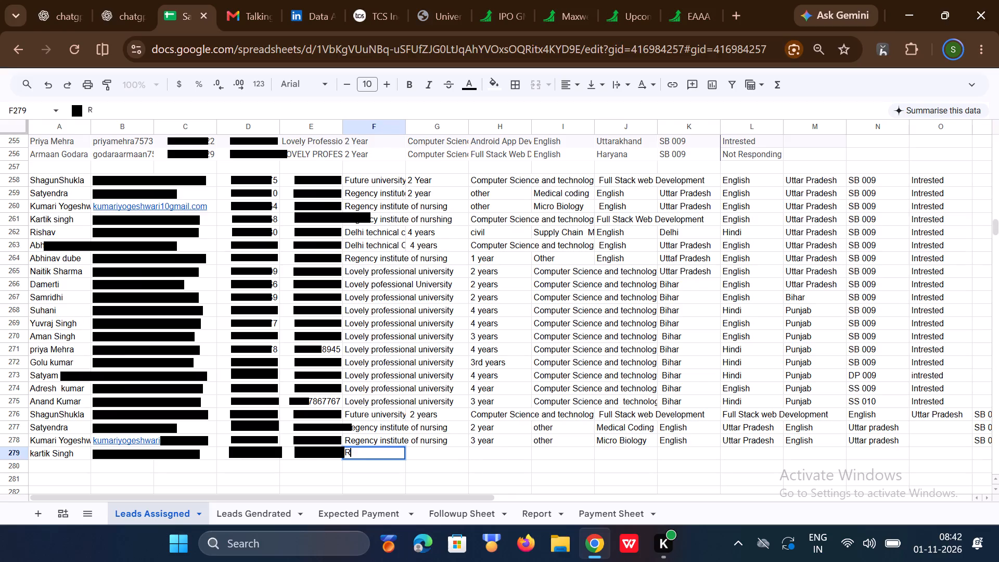
pyautogui.write('ege')
pyautogui.press('n')
pyautogui.write('cy ins')
pyautogui.write('tit')
pyautogui.write('ute of')
pyautogui.press('space')
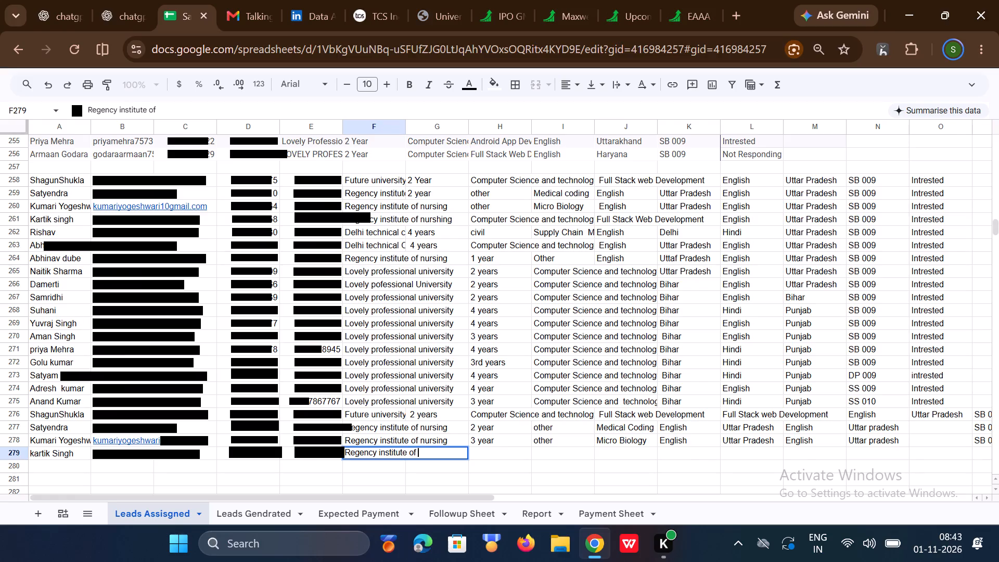
pyautogui.write('nursing')
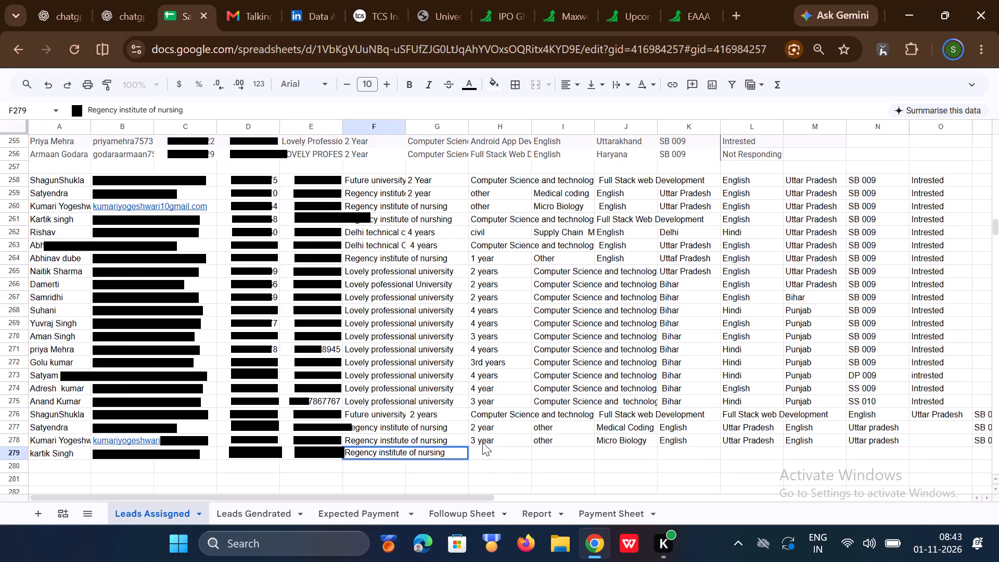
# Enter "4 th year" as the year of study in cell H279.
pyautogui.doubleClick(490, 452)
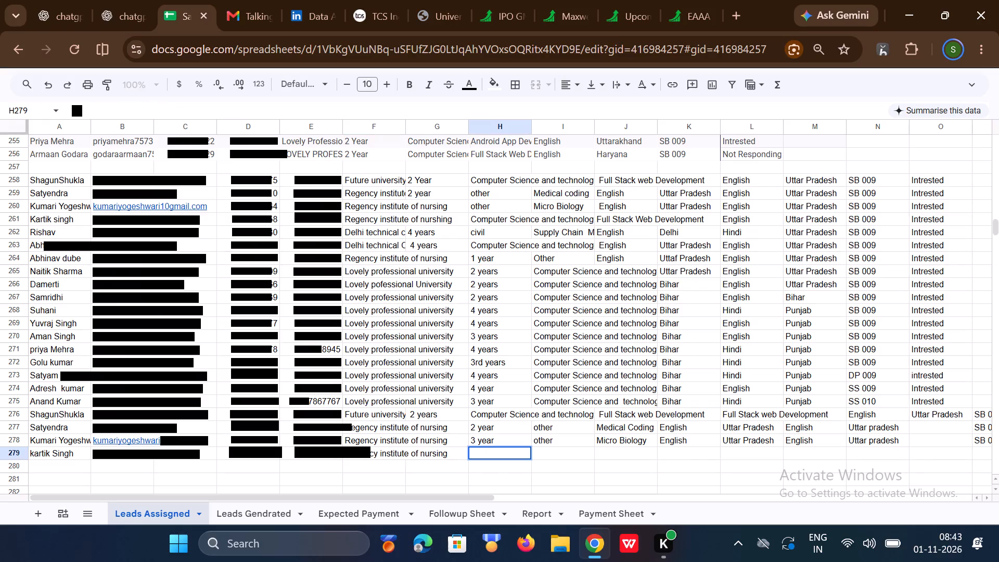
pyautogui.click(490, 452)
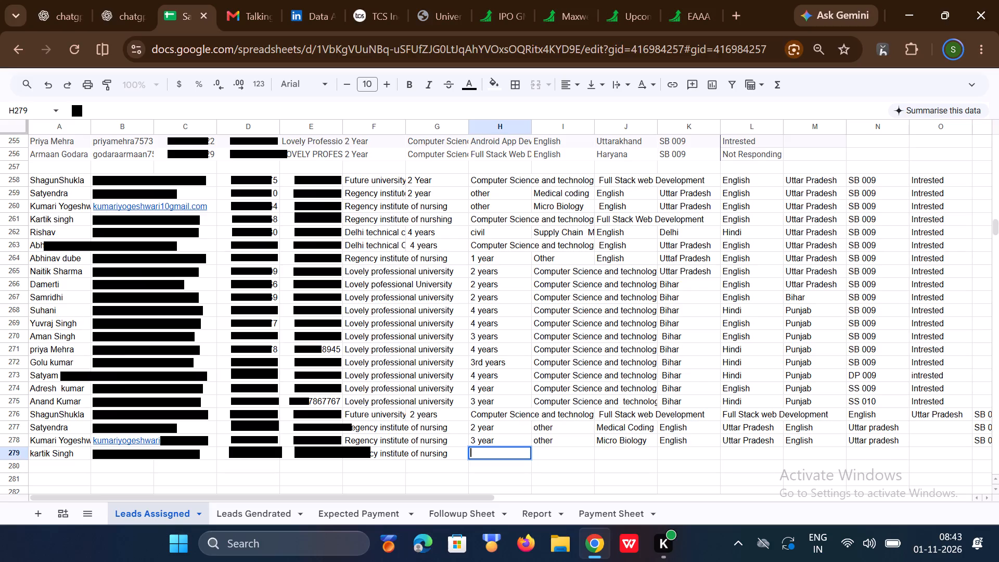
pyautogui.write('4')
pyautogui.press('space')
pyautogui.write('th')
pyautogui.press('space')
pyautogui.write('year')
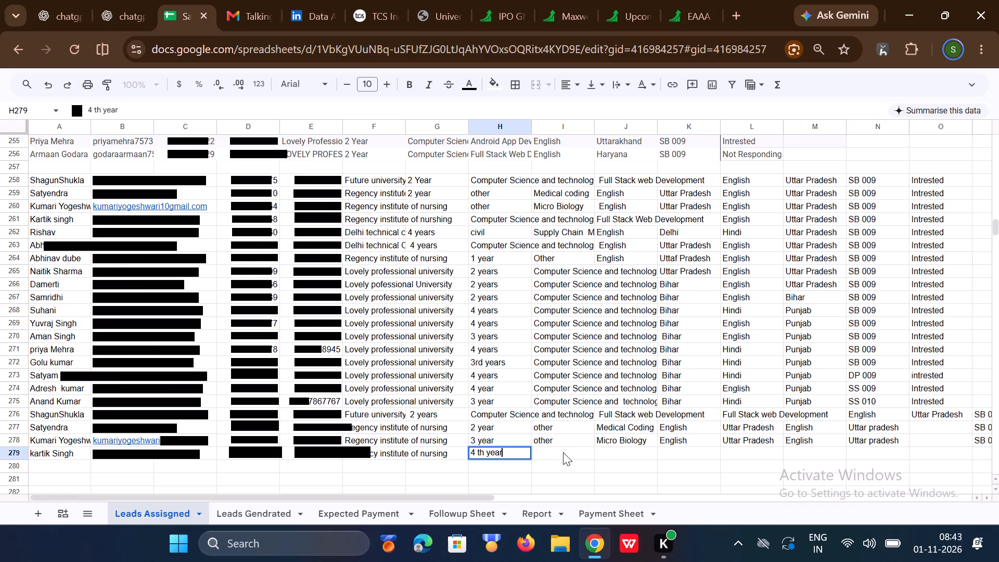
# Enter "Computer Science and technology" as the field of study in cell I279.
pyautogui.doubleClick(563, 452)
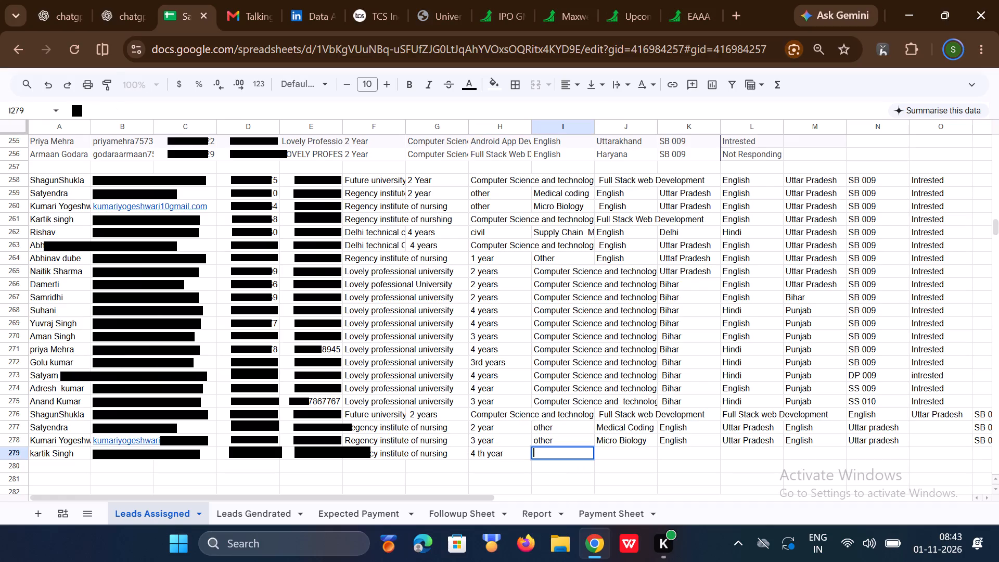
pyautogui.click(563, 452)
pyautogui.hotkey('shift', 'c')
pyautogui.press('o')
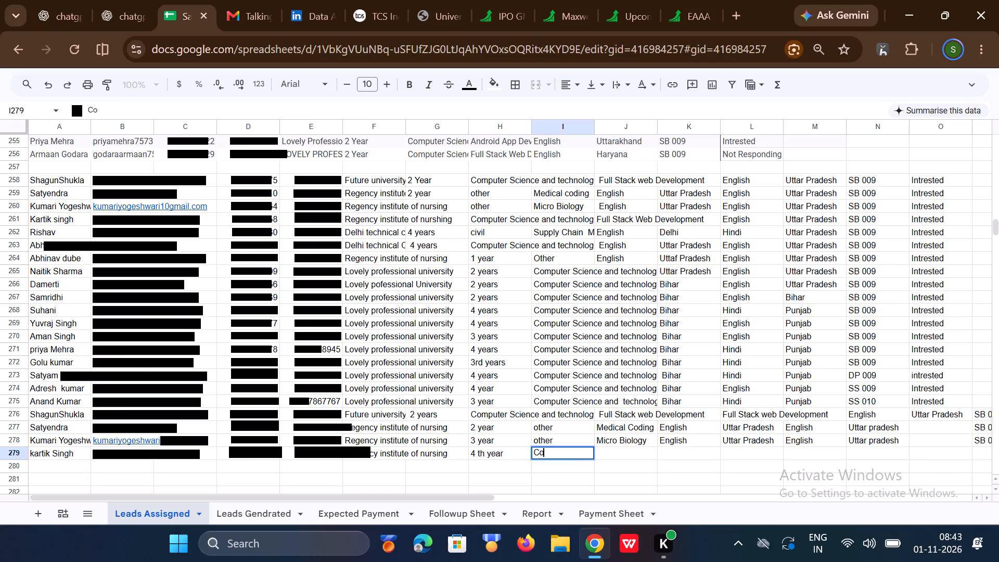
pyautogui.press('m')
pyautogui.write('puter')
pyautogui.press('space')
pyautogui.write('sci')
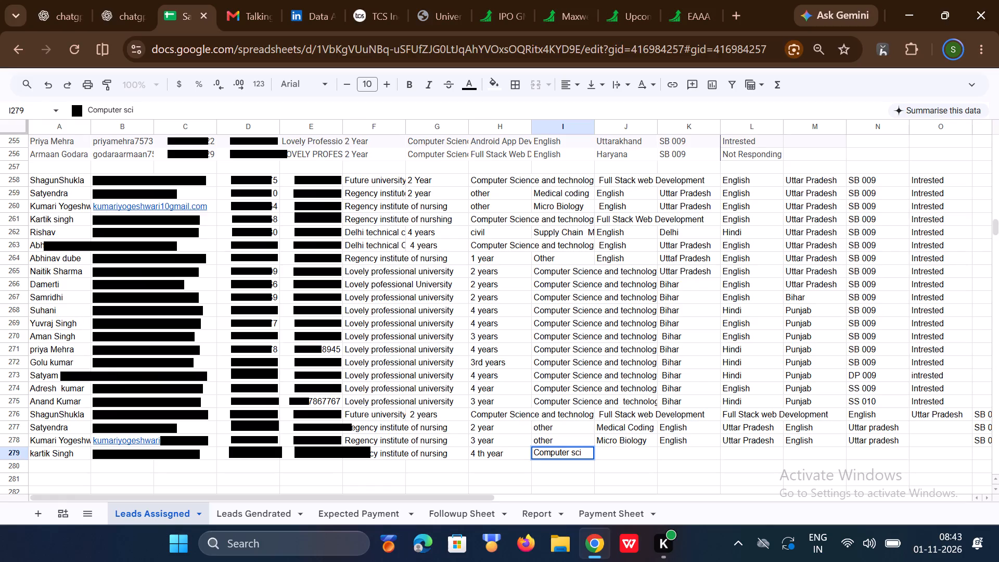
pyautogui.press('BackSpace')
pyautogui.press('BackSpace')
pyautogui.press('BackSpace')
pyautogui.write('Scie')
pyautogui.write('nce')
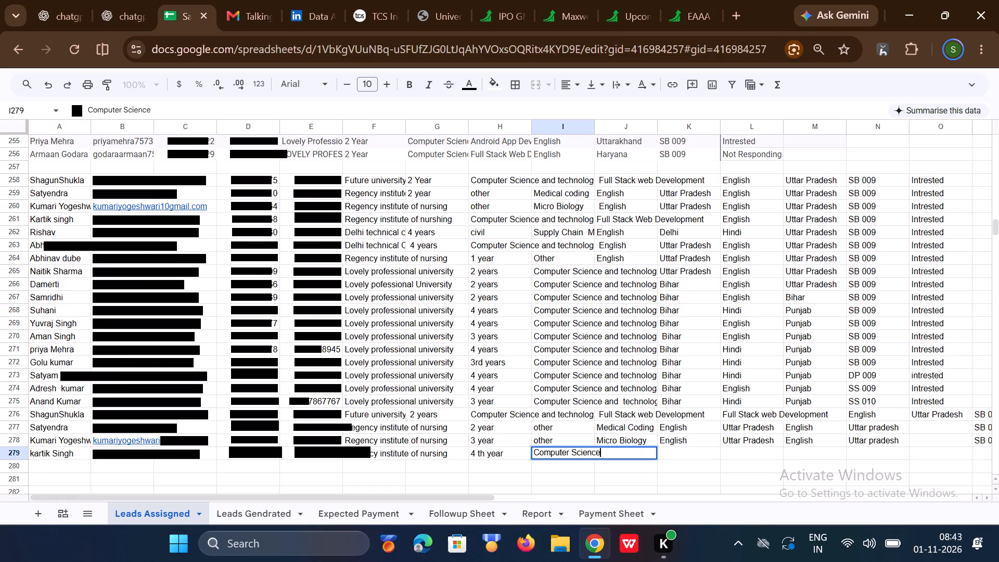
pyautogui.press('space')
pyautogui.write('and')
pyautogui.press('space')
pyautogui.write('technology')
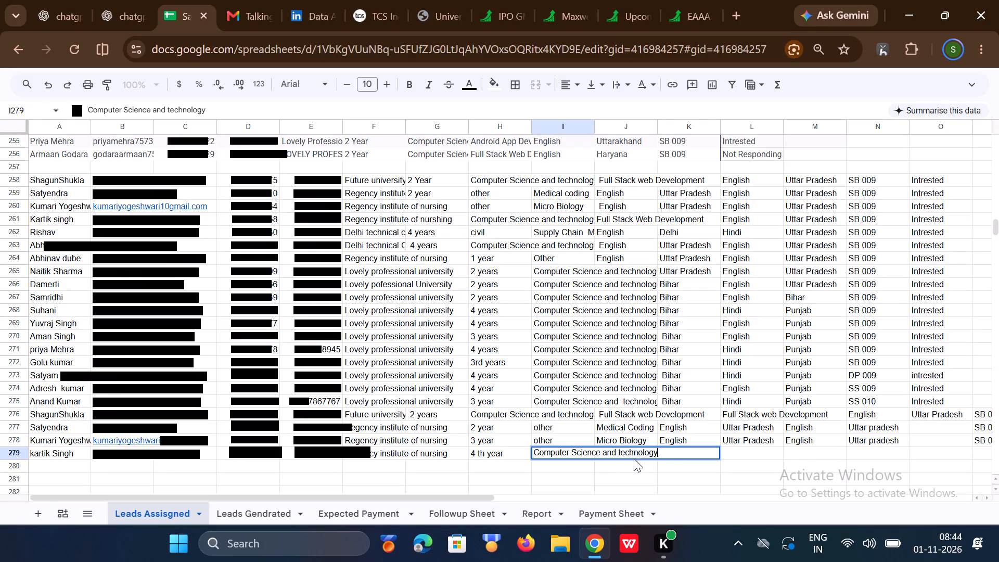
# Enter "Full Stack web Development" as the course in cell K279.
pyautogui.click(689, 459)
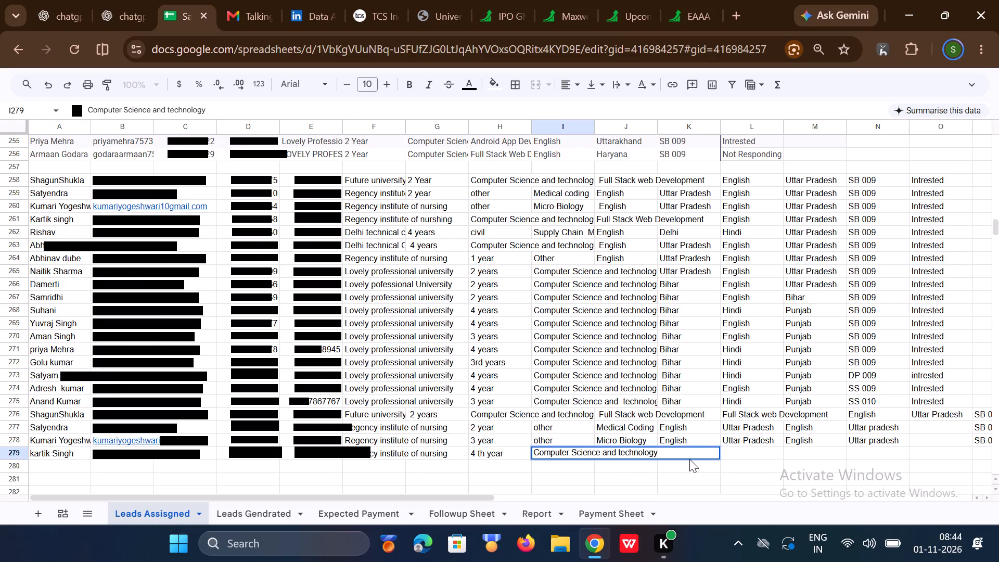
pyautogui.click(688, 464)
pyautogui.doubleClick(681, 452)
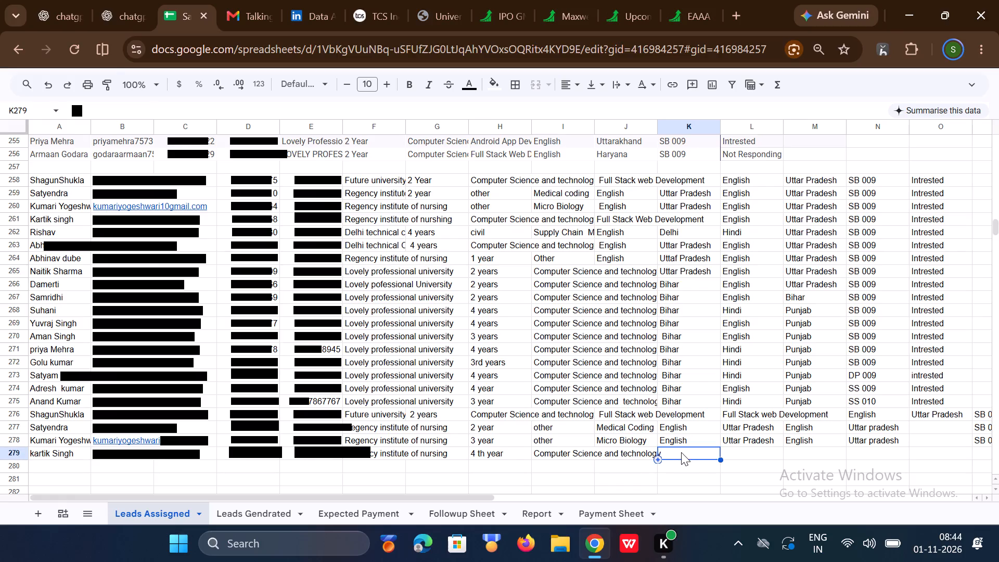
pyautogui.press('space')
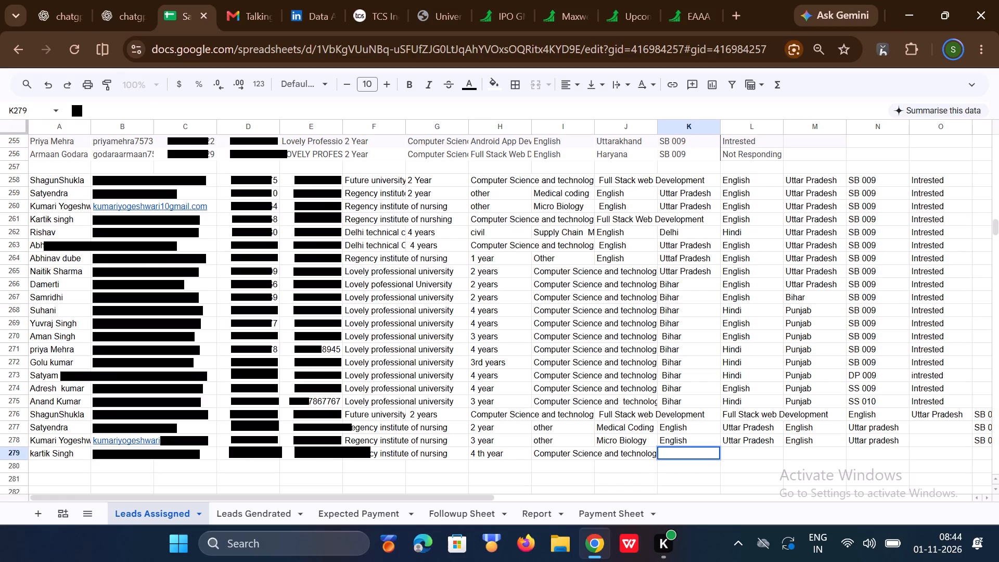
pyautogui.hotkey('shift', 'f')
pyautogui.write('ull')
pyautogui.press('space')
pyautogui.hotkey('shift', 's')
pyautogui.write('tack')
pyautogui.press('space')
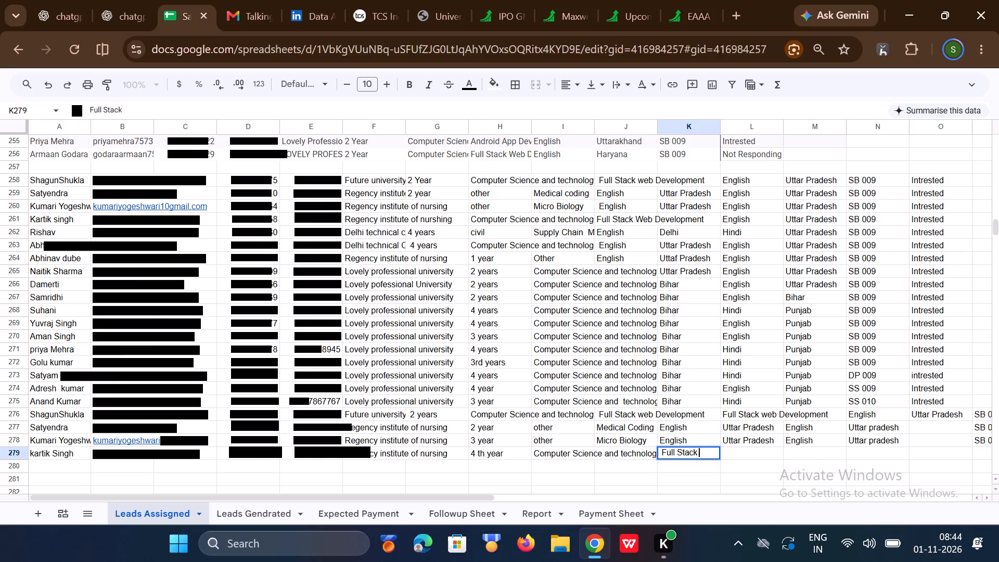
pyautogui.write('web')
pyautogui.press('space')
pyautogui.hotkey('shift', 'd')
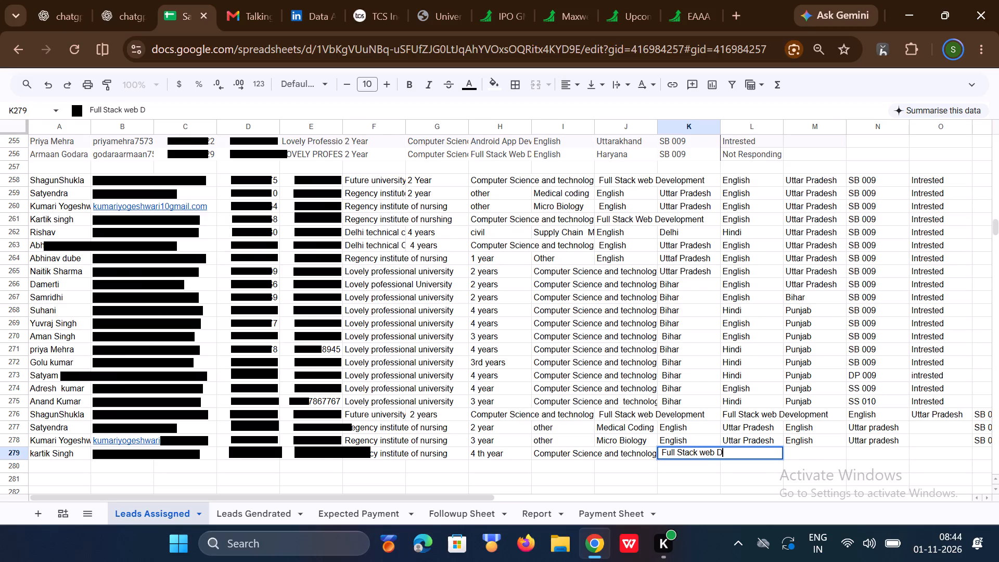
pyautogui.write('eve')
pyautogui.write('lop')
pyautogui.write('ment')
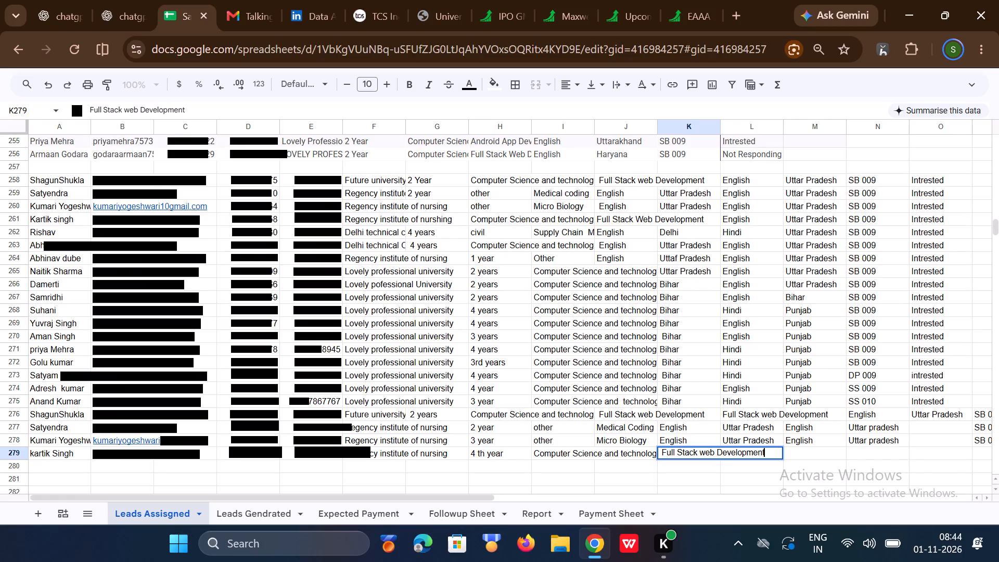
pyautogui.click(735, 476)
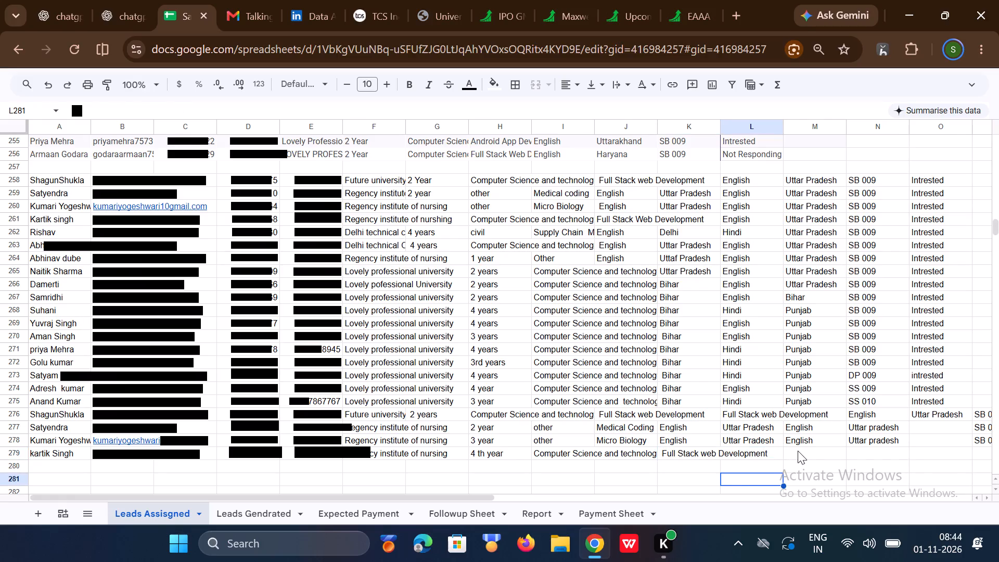
# Enter "English" as the language in cell M279.
pyautogui.doubleClick(798, 451)
pyautogui.click(798, 451)
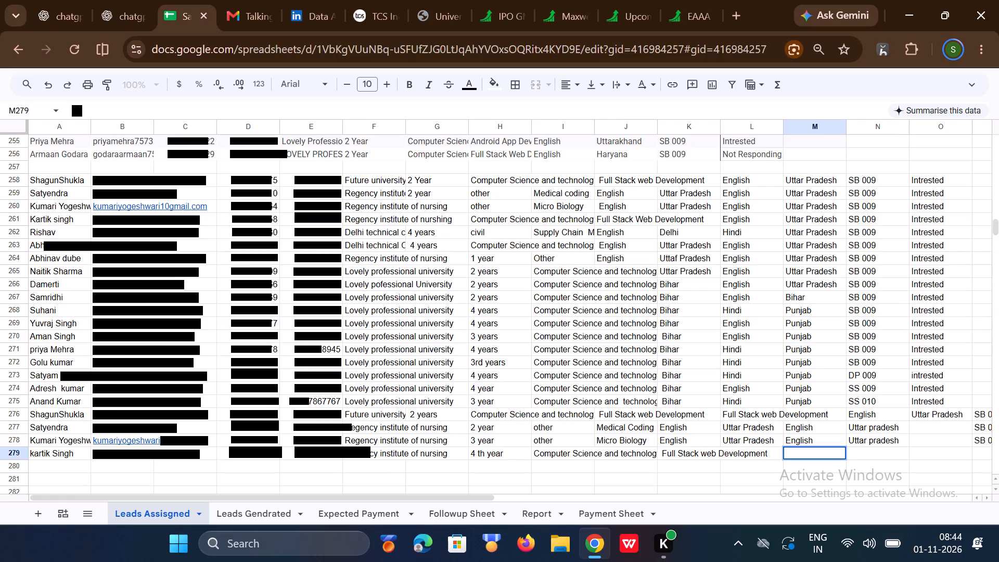
pyautogui.keyDown('shift'); pyautogui.click(798, 451); pyautogui.keyUp('shift')
pyautogui.hotkey('shift', 'e')
pyautogui.write('nglish')
# Enter "Uttar Pradesh" as the state in cell N279.
pyautogui.doubleClick(860, 455)
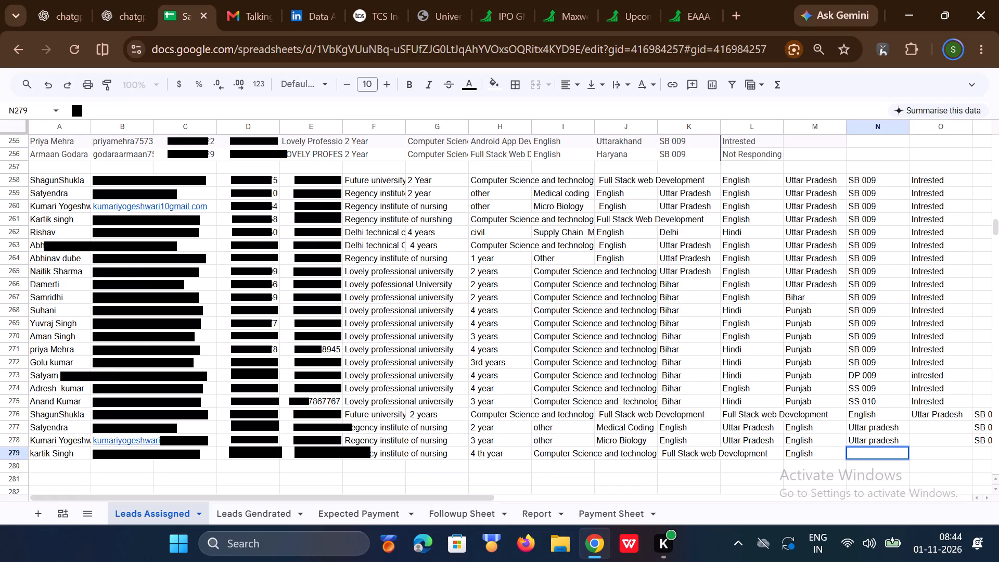
pyautogui.hotkey('shift', 'u')
pyautogui.write('ttar')
pyautogui.press('space')
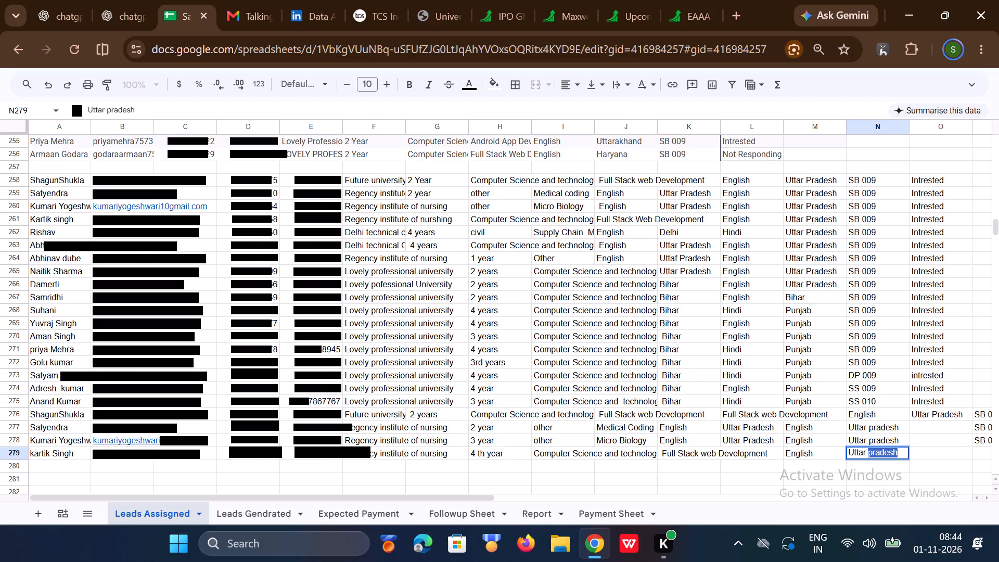
pyautogui.hotkey('shift', 'p')
pyautogui.write('rade')
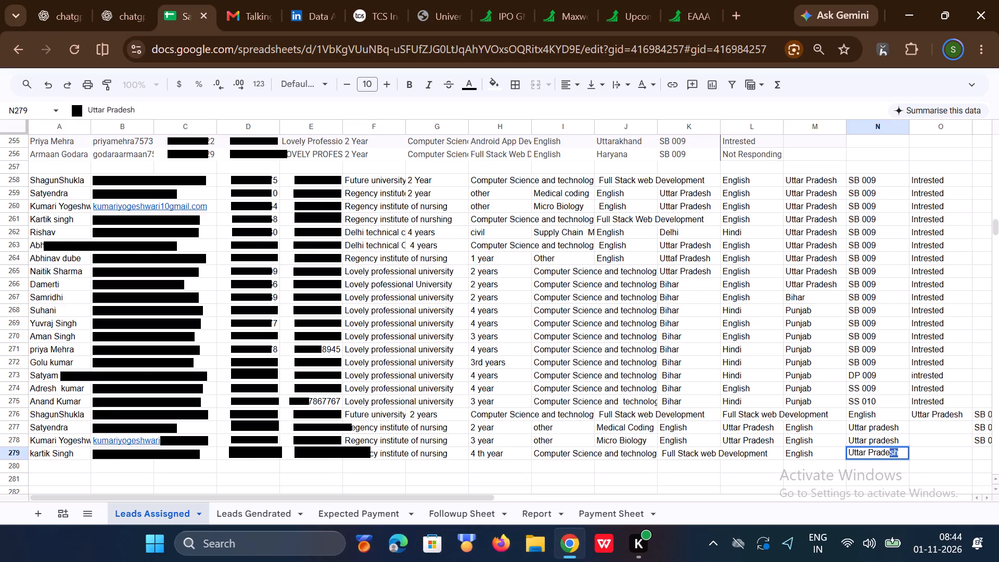
pyautogui.write('sh')
# Enter the code "SB 009" in cell P279 of the same lead record.
pyautogui.click(925, 455)
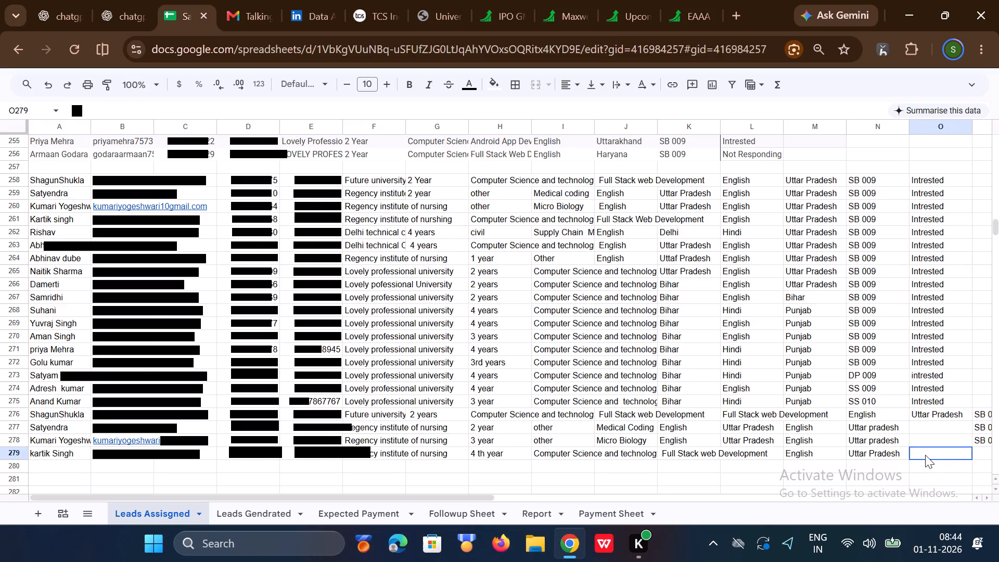
pyautogui.hscroll(-1, 925, 455)
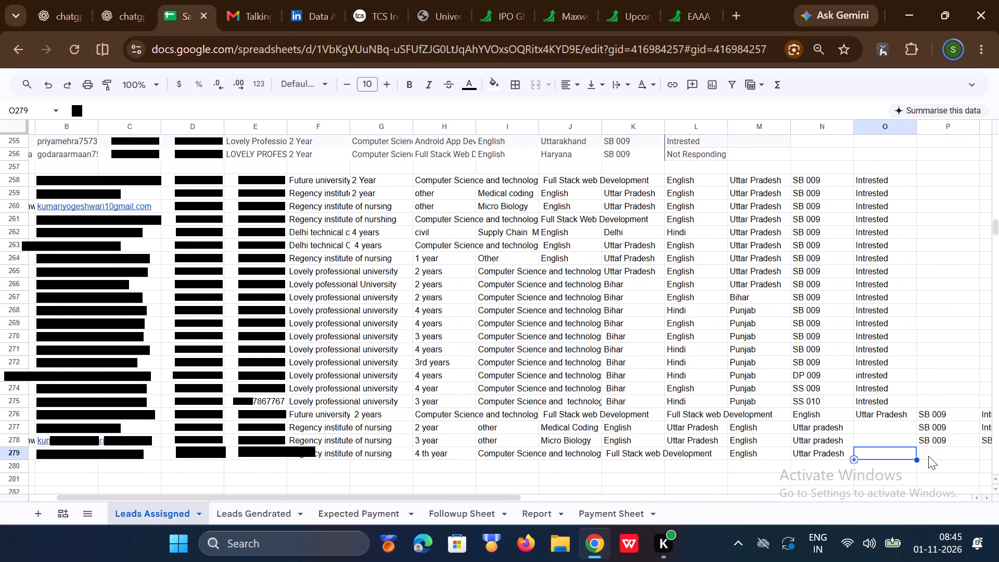
pyautogui.click(932, 446)
pyautogui.doubleClick(932, 454)
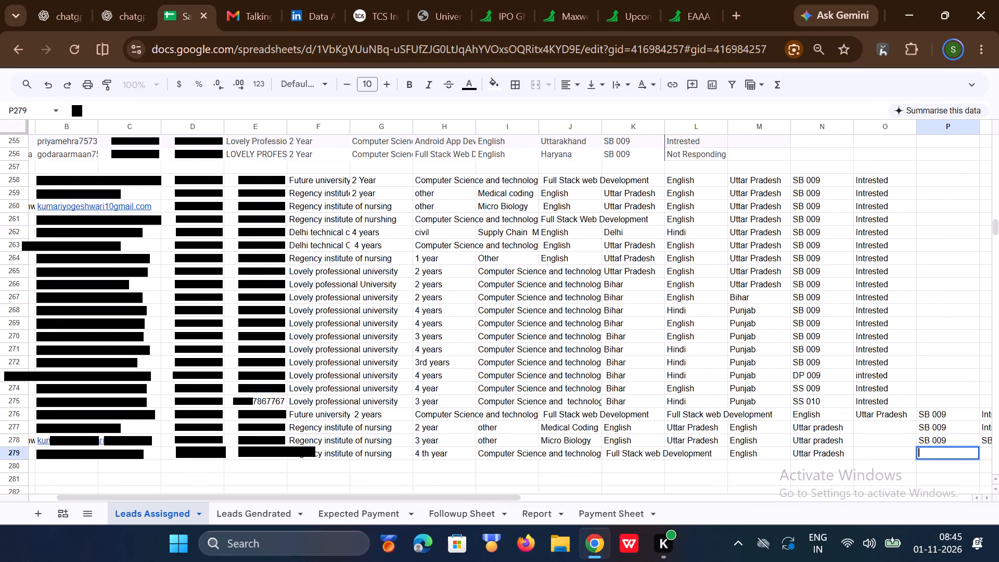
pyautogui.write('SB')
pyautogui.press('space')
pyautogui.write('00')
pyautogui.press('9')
pyautogui.hscroll(-1, 919, 475)
pyautogui.click(908, 475)
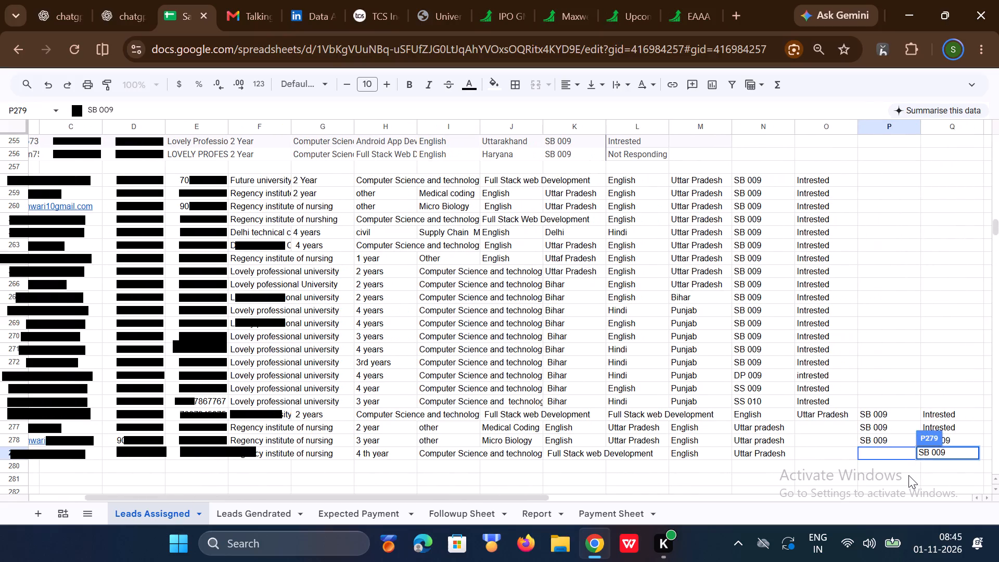
# Replace the misplaced code in cell Q278 with the lead status "Intrested".
pyautogui.doubleClick(943, 454)
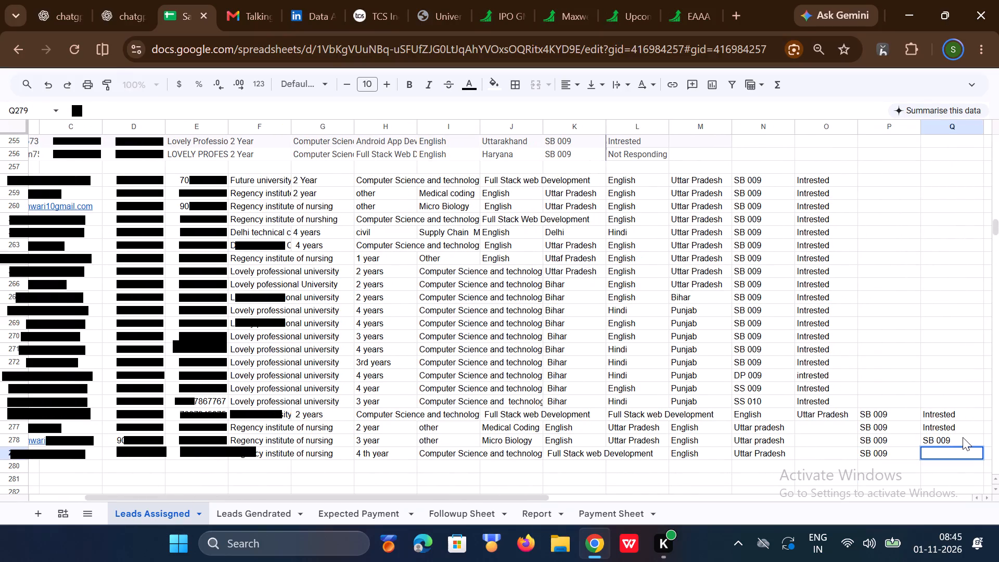
pyautogui.click(963, 437)
pyautogui.press('BackSpace')
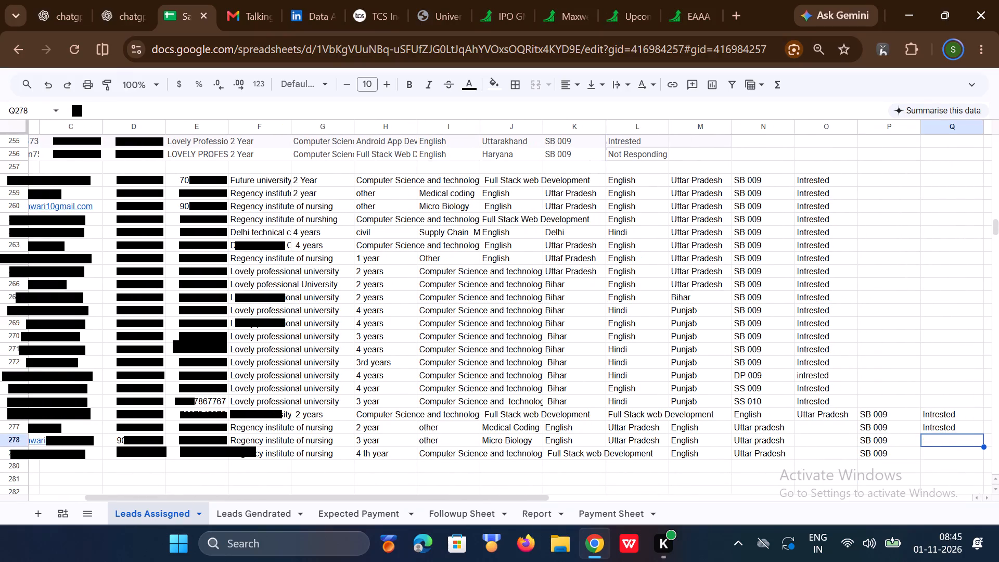
pyautogui.hotkey('shift', 'i')
pyautogui.write('ntrested')
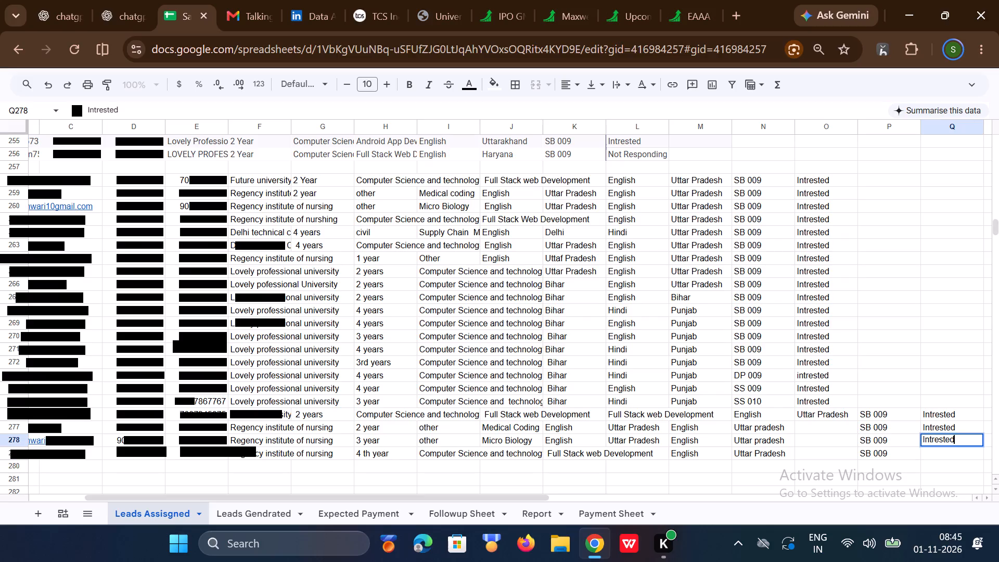
# Enter "Intrested" as the lead status in cell Q279.
pyautogui.doubleClick(932, 451)
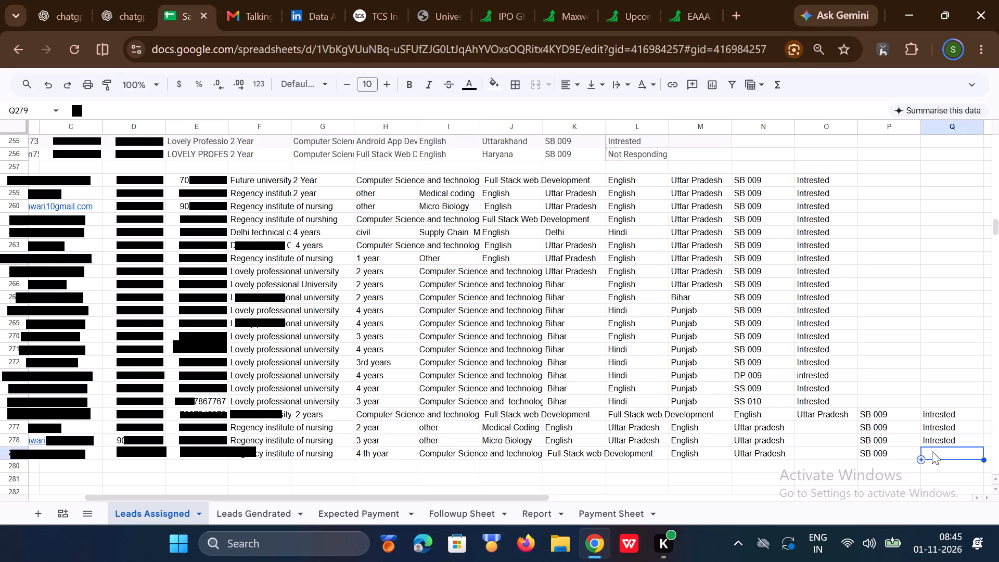
pyautogui.hotkey('shift', 'i')
pyautogui.write('ntre')
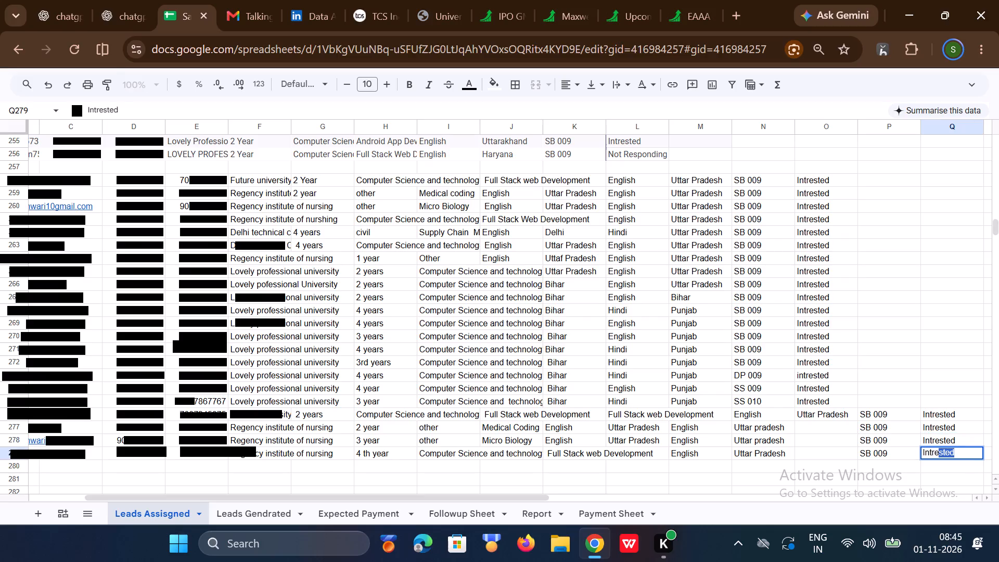
pyautogui.write('sted')
pyautogui.click(829, 476)
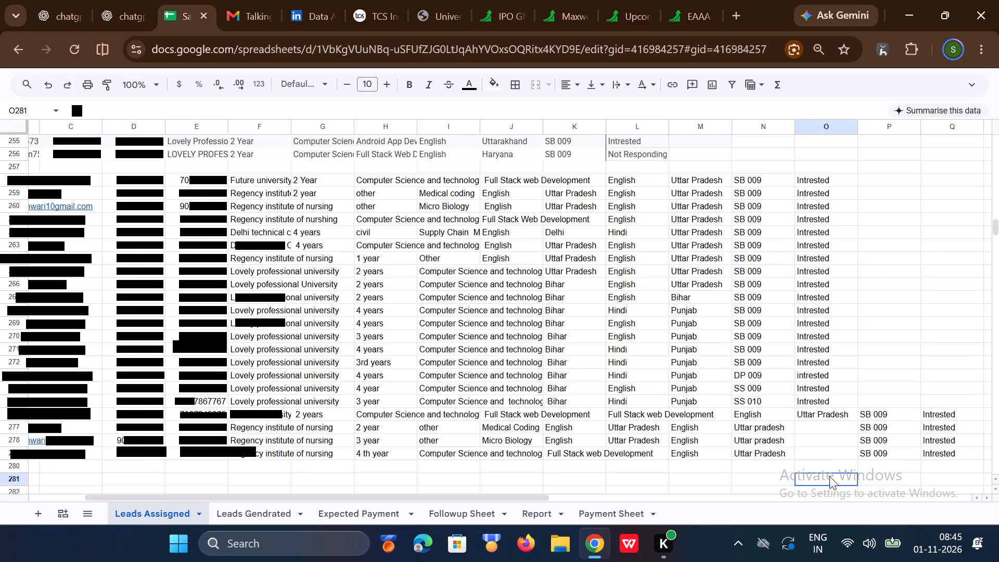
# Open the empty name cell A280 for editing, below the last lead record.
pyautogui.hscroll(3, 829, 476)
pyautogui.scroll(-1, 330, 466)
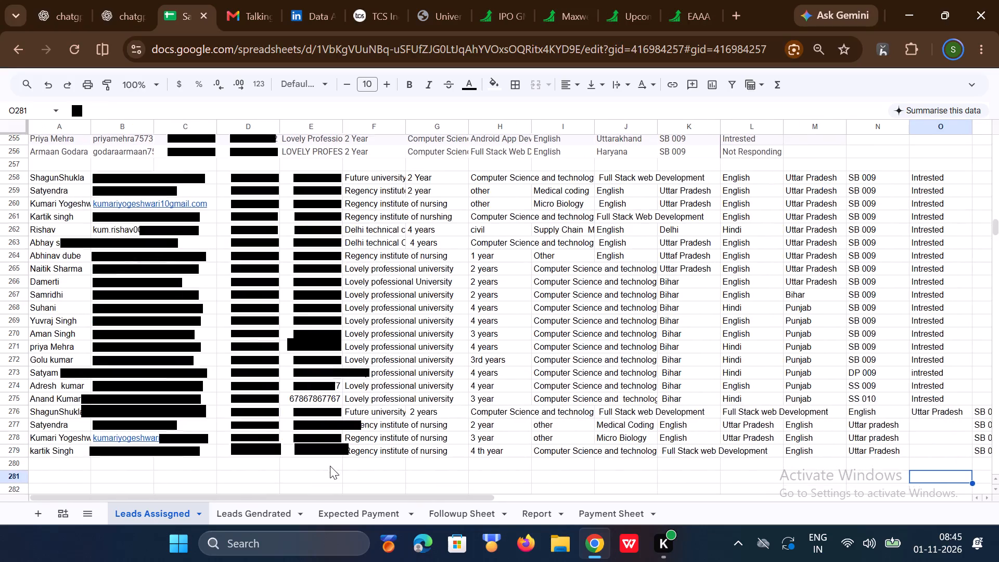
pyautogui.scroll(-1, 330, 466)
pyautogui.doubleClick(70, 364)
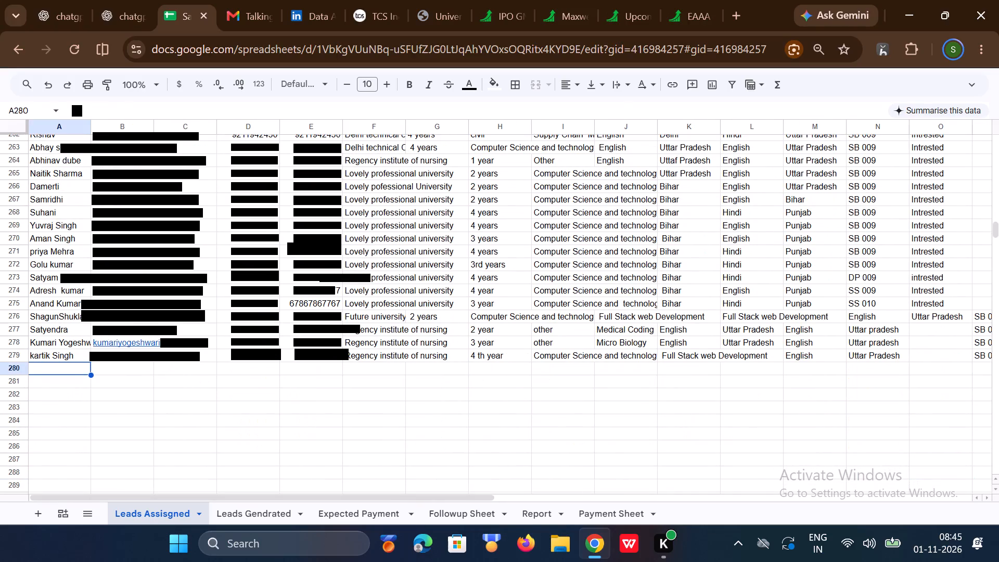
pyautogui.doubleClick(66, 374)
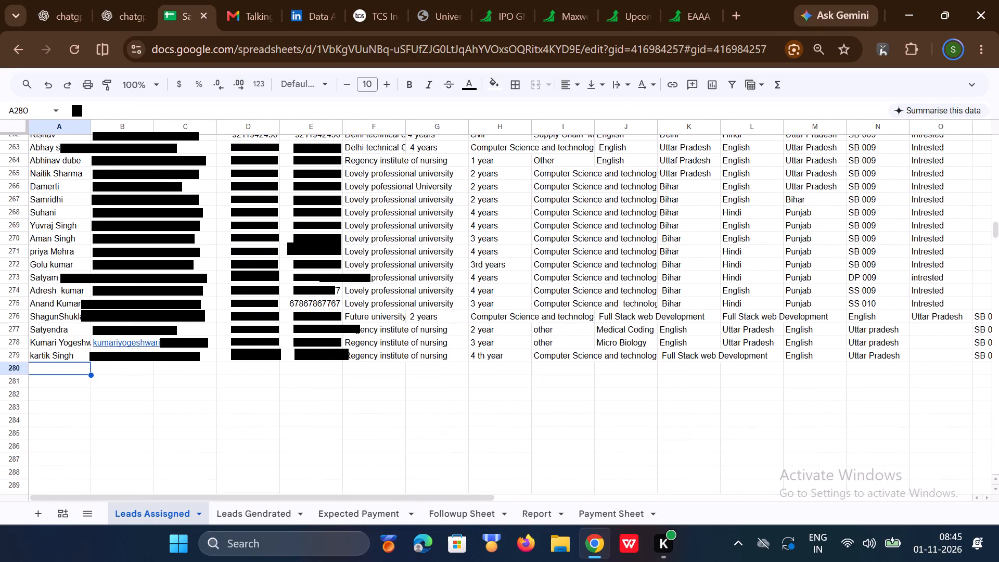
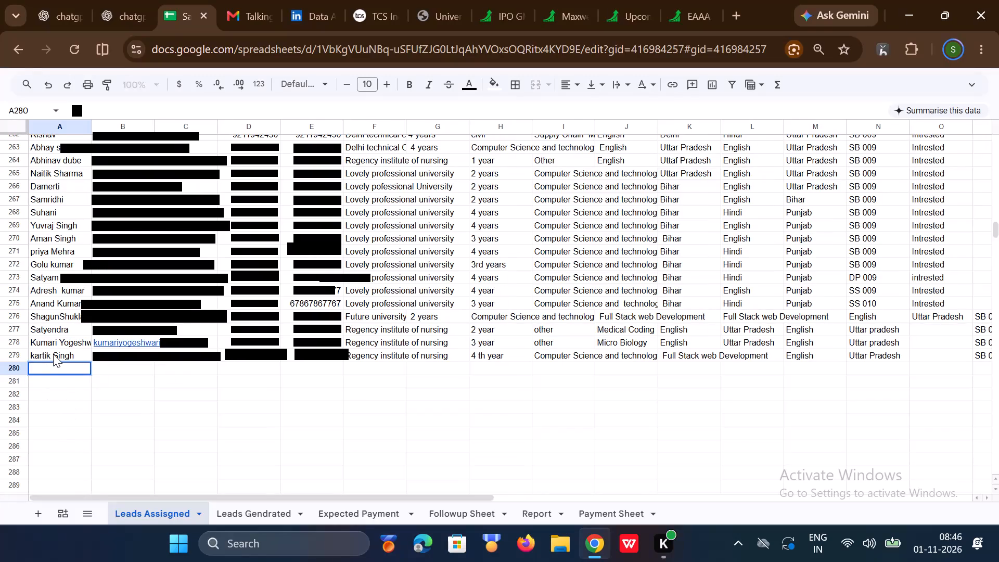
# Enter the lead name "Rishav" in cell A280 to start the next lead record, leaving the adjacent cell B280 selected.
pyautogui.scroll(1, 88, 370)
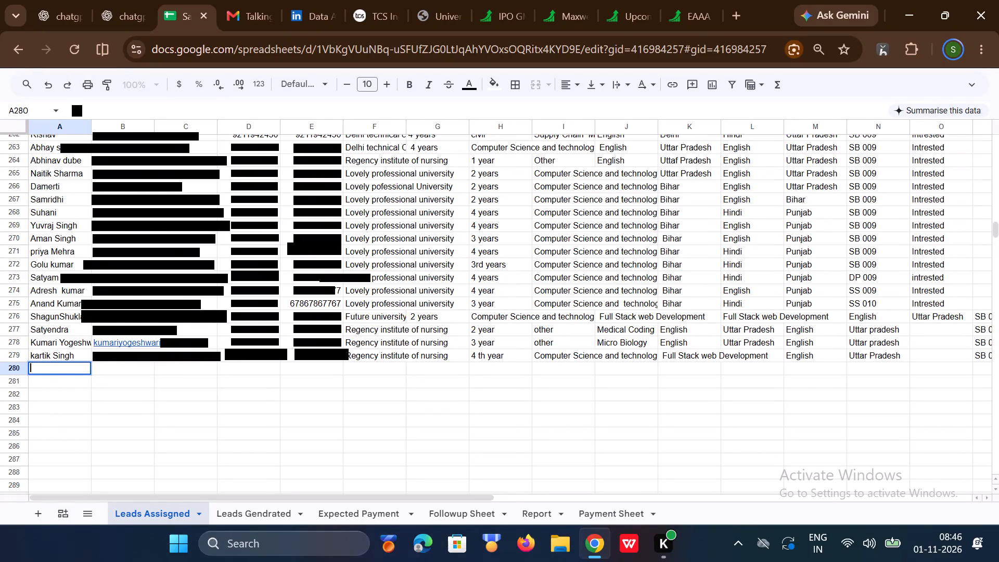
pyautogui.scroll(1, 96, 380)
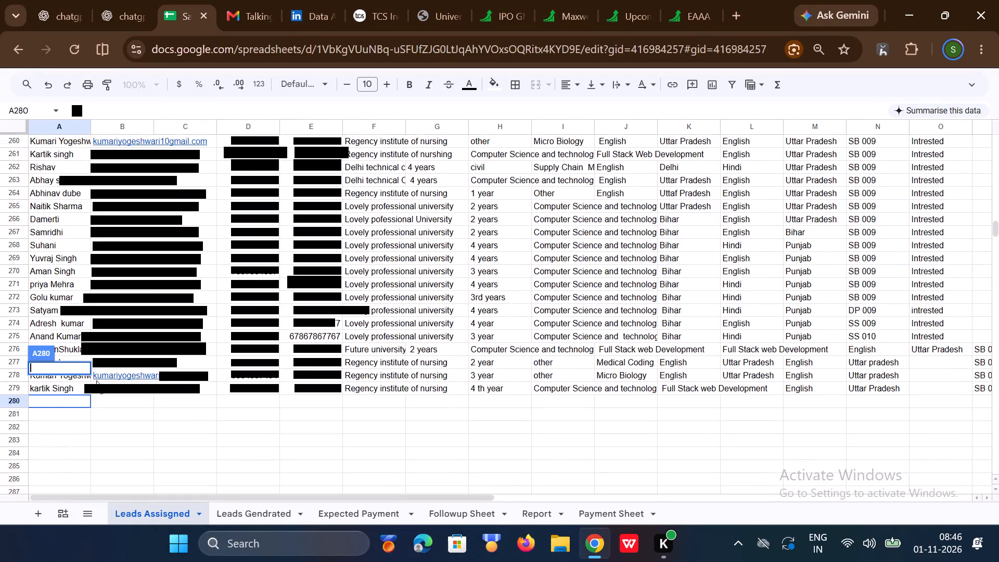
pyautogui.scroll(2, 96, 380)
pyautogui.hscroll(1, 96, 380)
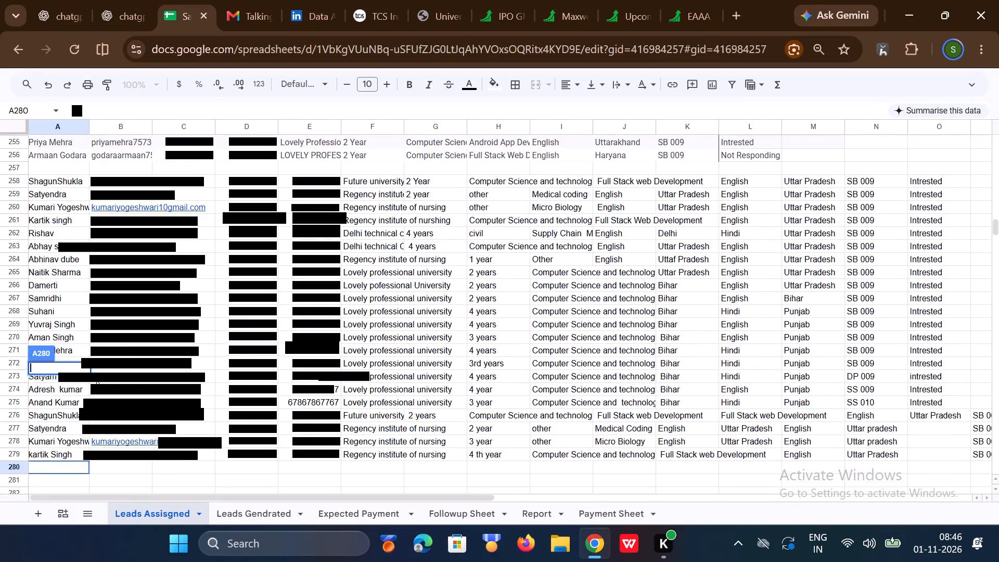
pyautogui.hscroll(1, 96, 380)
pyautogui.click(63, 431)
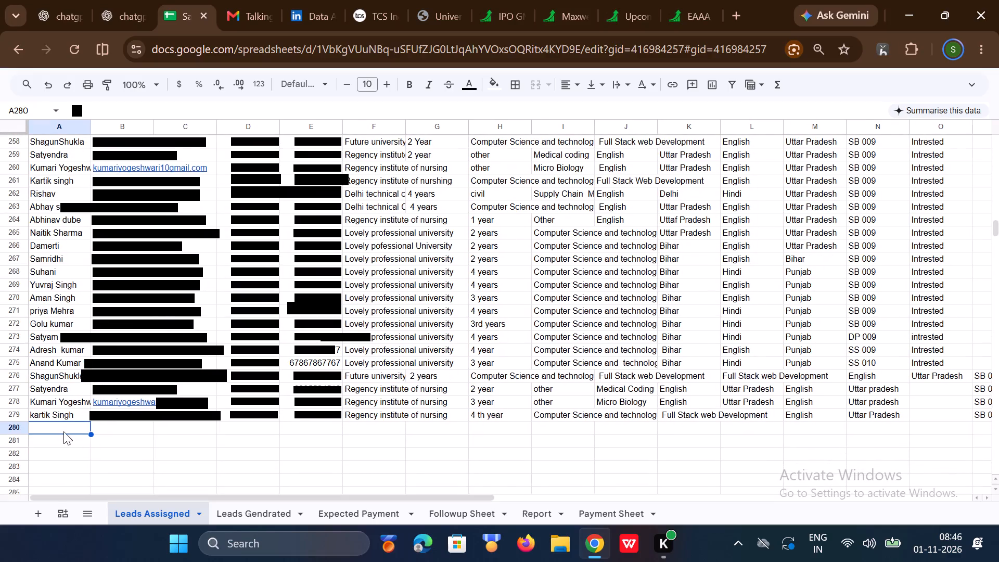
pyautogui.click(63, 428)
pyautogui.click(63, 428)
pyautogui.hotkey('shift', 'r')
pyautogui.write('isha')
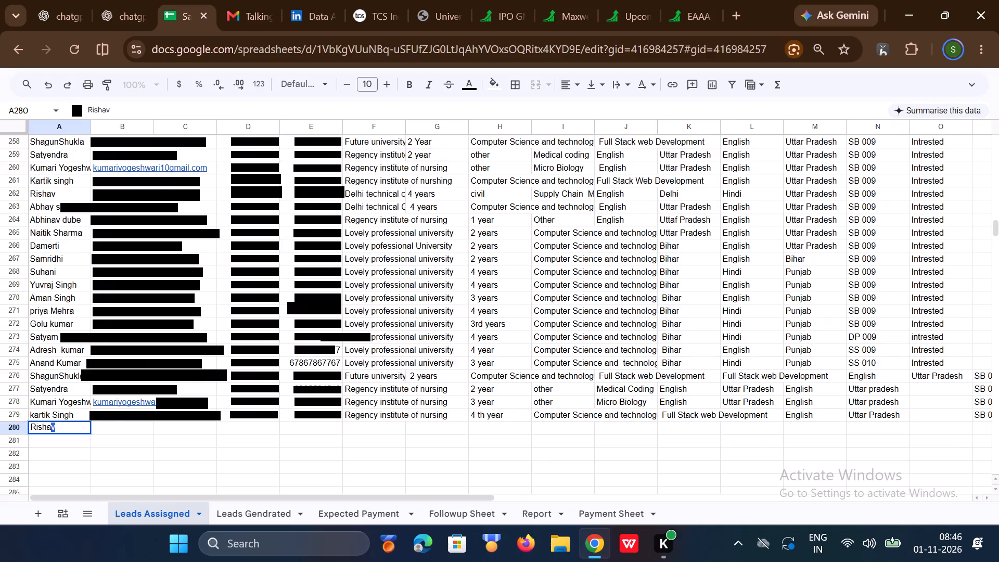
pyautogui.press('v')
pyautogui.click(109, 426)
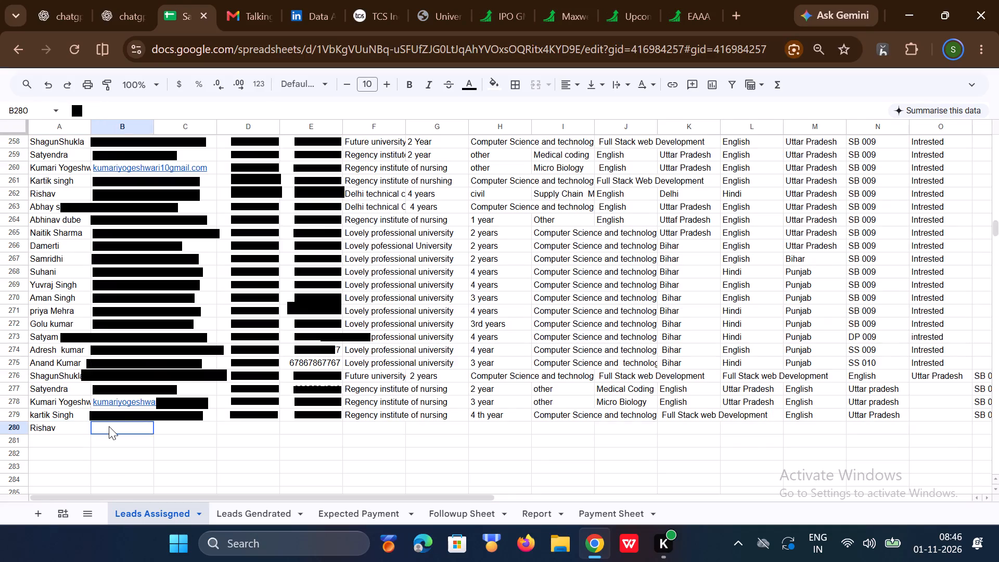
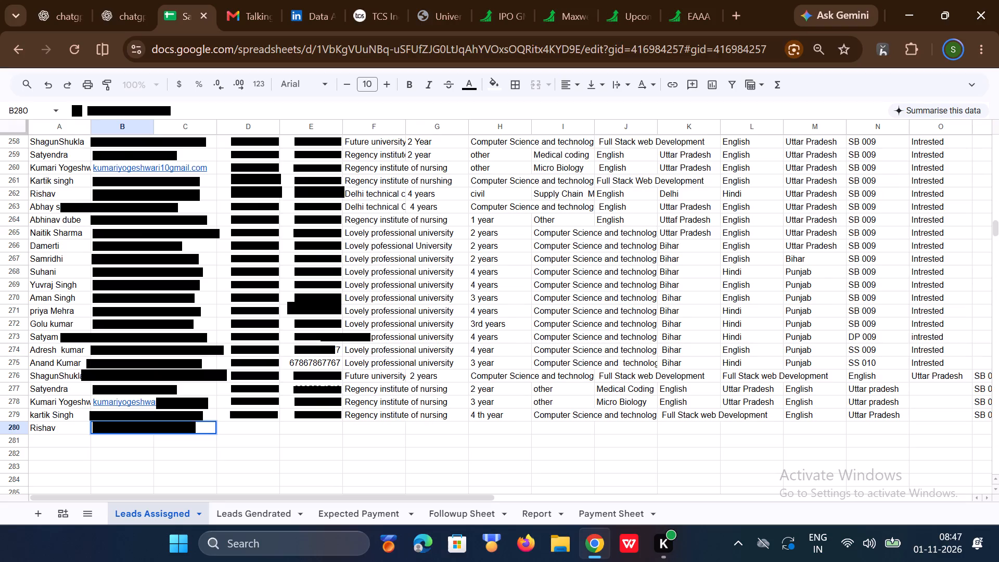
# Complete the lead's email address in cell B280 with the ending ".com".
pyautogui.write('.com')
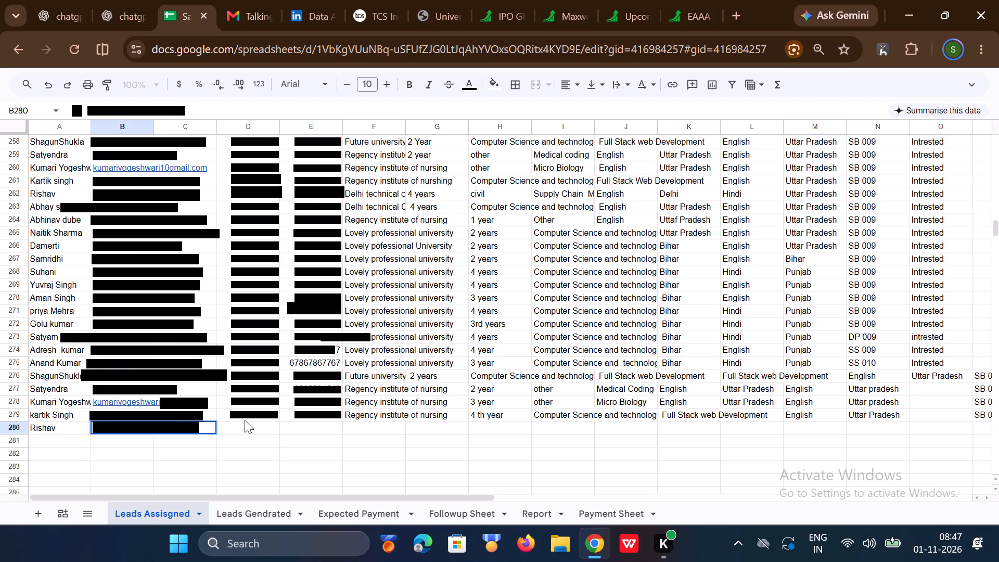
# Open the empty cell D280 in the new lead's row for editing.
pyautogui.doubleClick(246, 428)
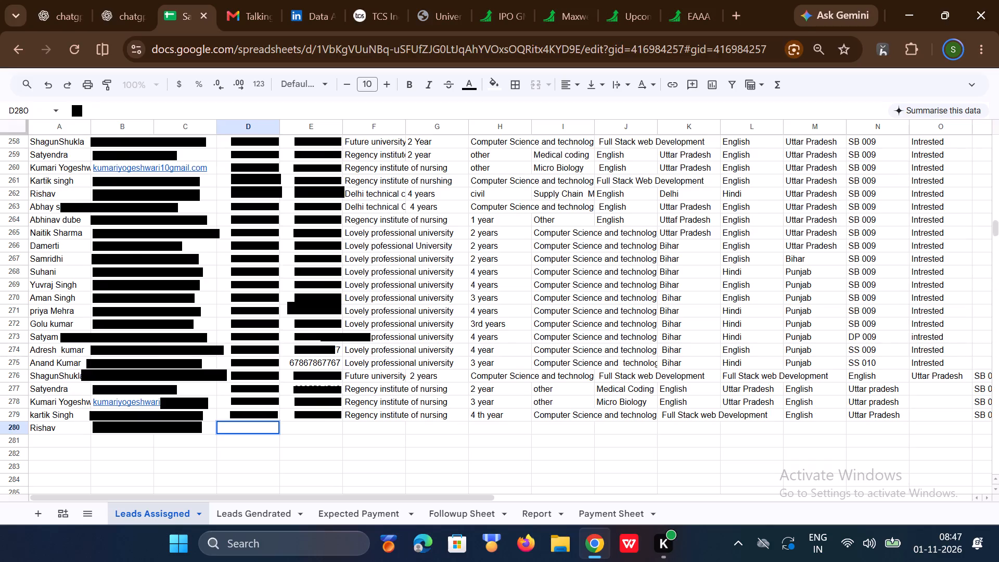
# Enter the lead's phone number in cell D280 of the Rishav record.
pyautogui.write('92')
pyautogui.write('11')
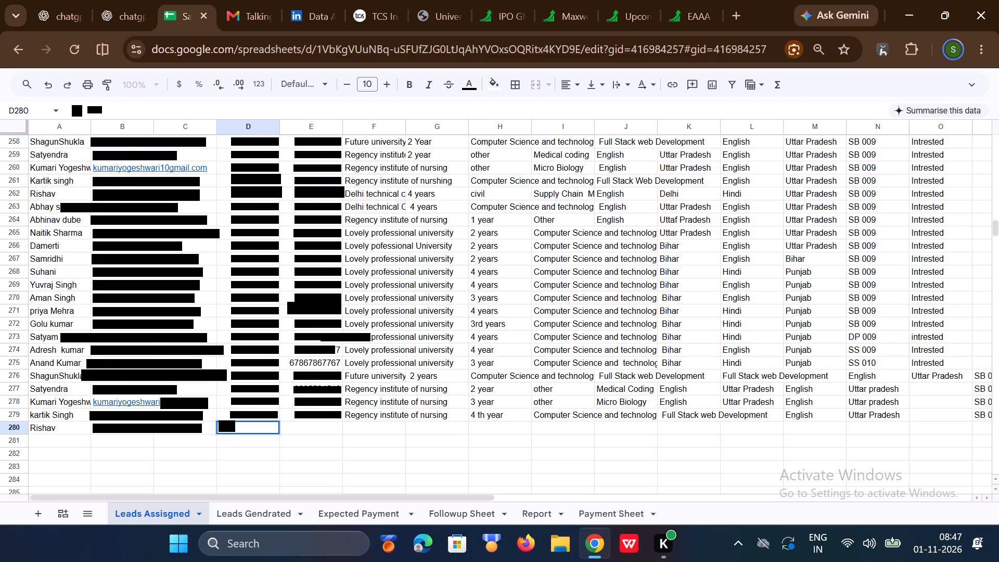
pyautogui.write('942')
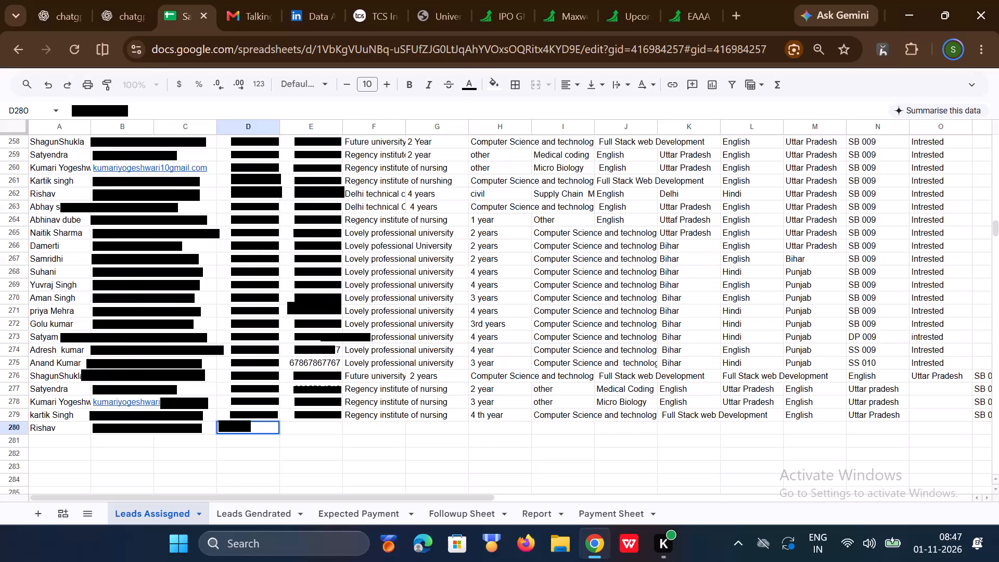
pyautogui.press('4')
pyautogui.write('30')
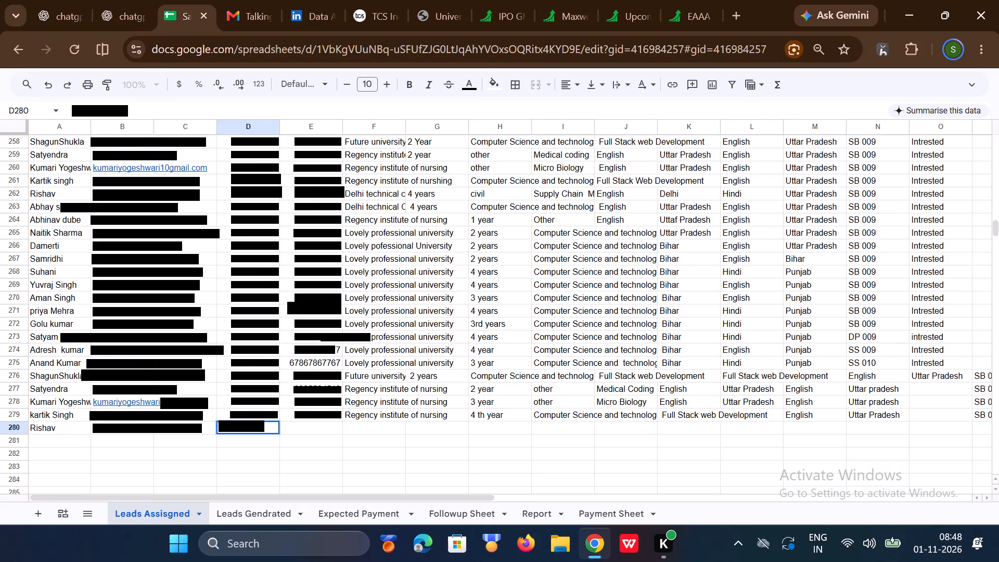
# Enter the same phone number again in cell E280 of the Rishav record.
pyautogui.click(298, 426)
pyautogui.doubleClick(298, 426)
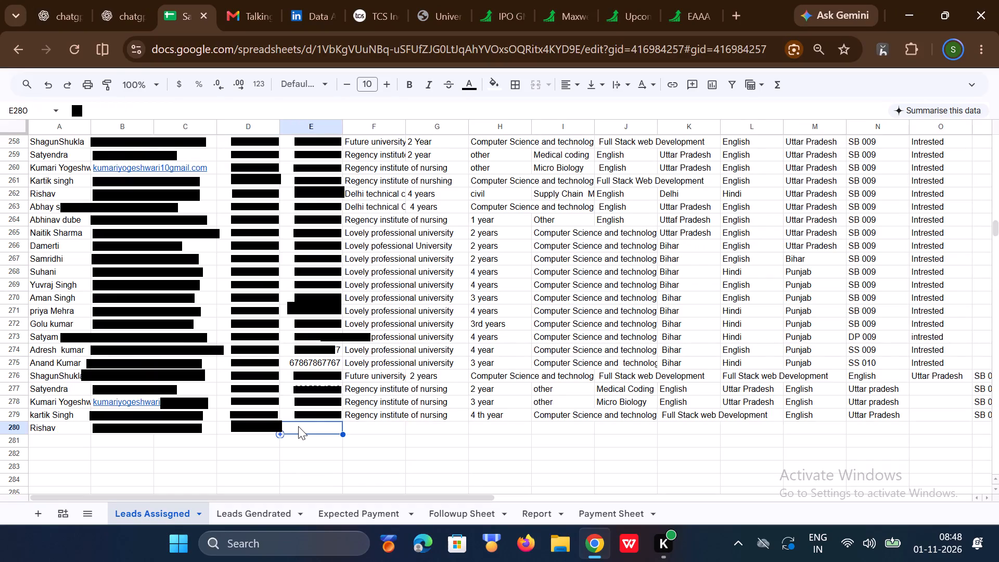
pyautogui.doubleClick(298, 426)
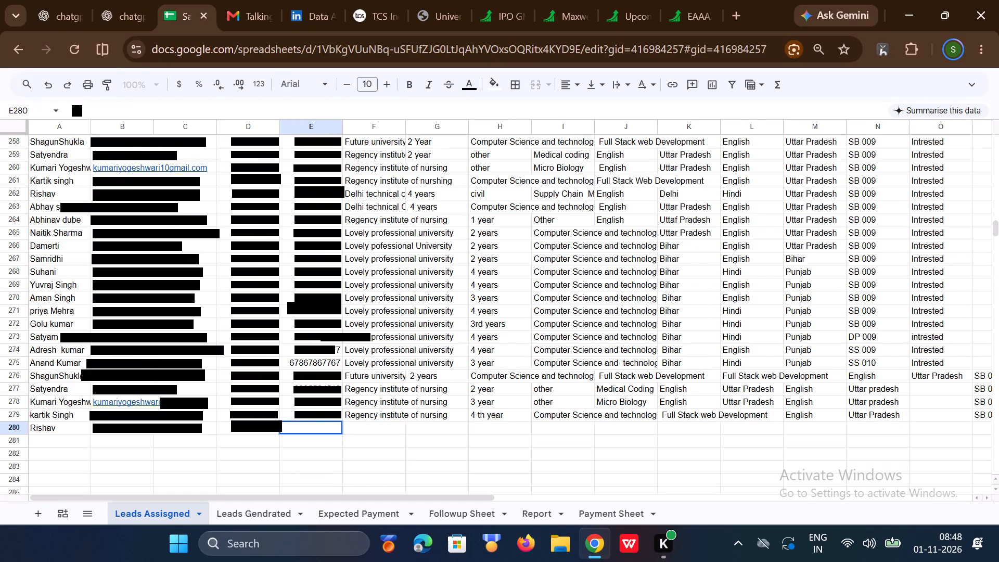
pyautogui.click(298, 426)
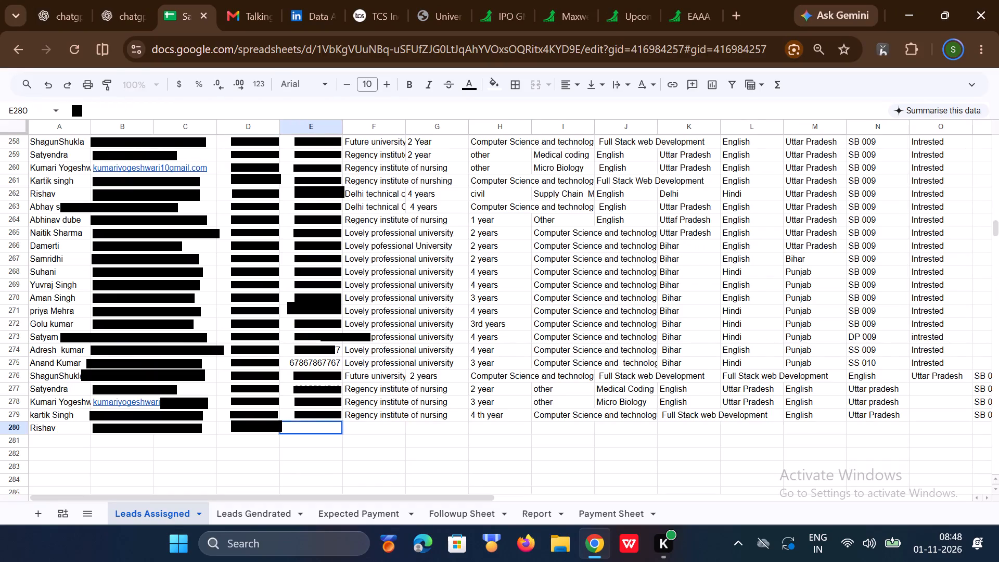
pyautogui.click(298, 426)
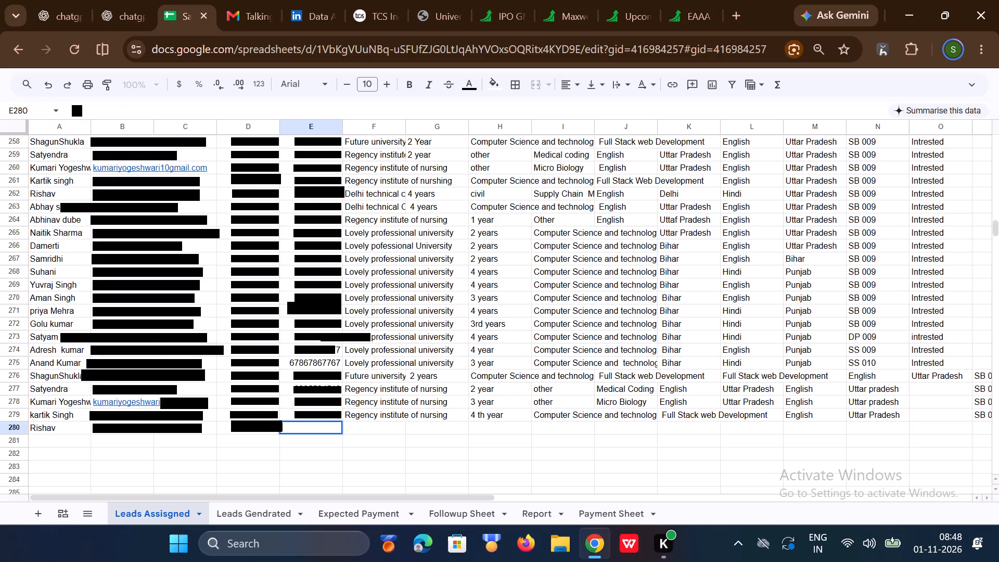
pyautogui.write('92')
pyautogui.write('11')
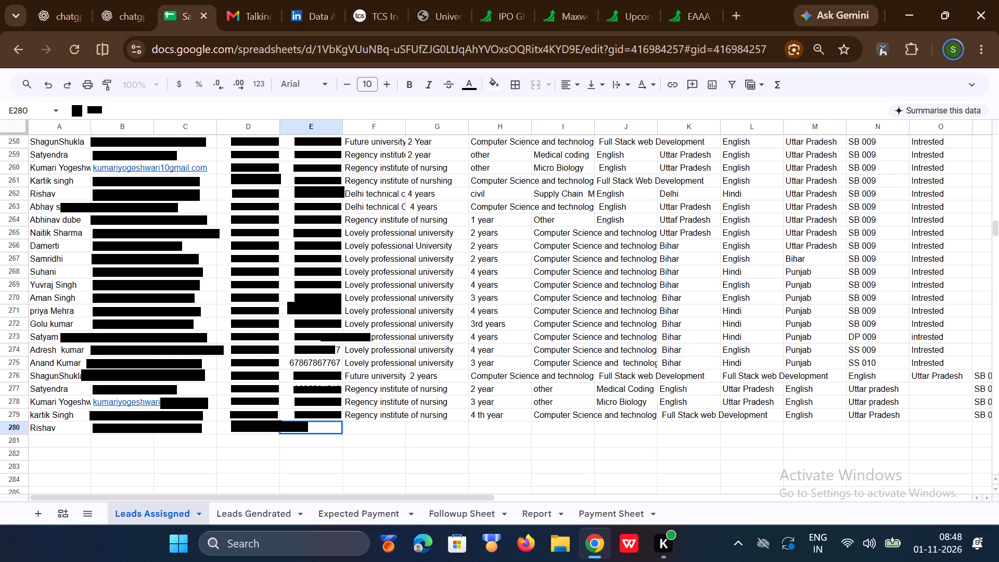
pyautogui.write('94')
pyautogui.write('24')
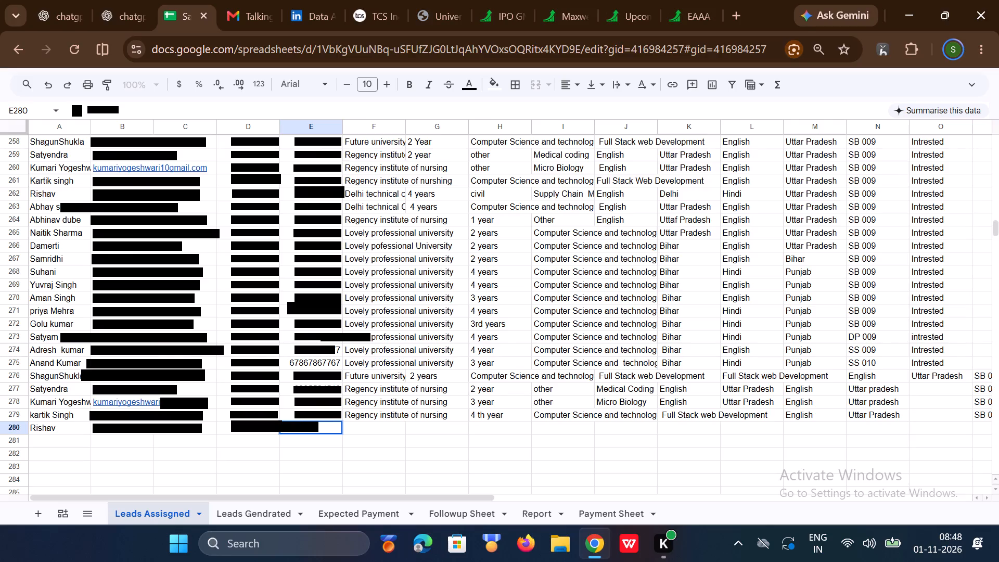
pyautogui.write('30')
# Check the college name in F262 of the earlier Rishav record and enter "Delhi technical Campus" in cell F280.
pyautogui.tripleClick(362, 427)
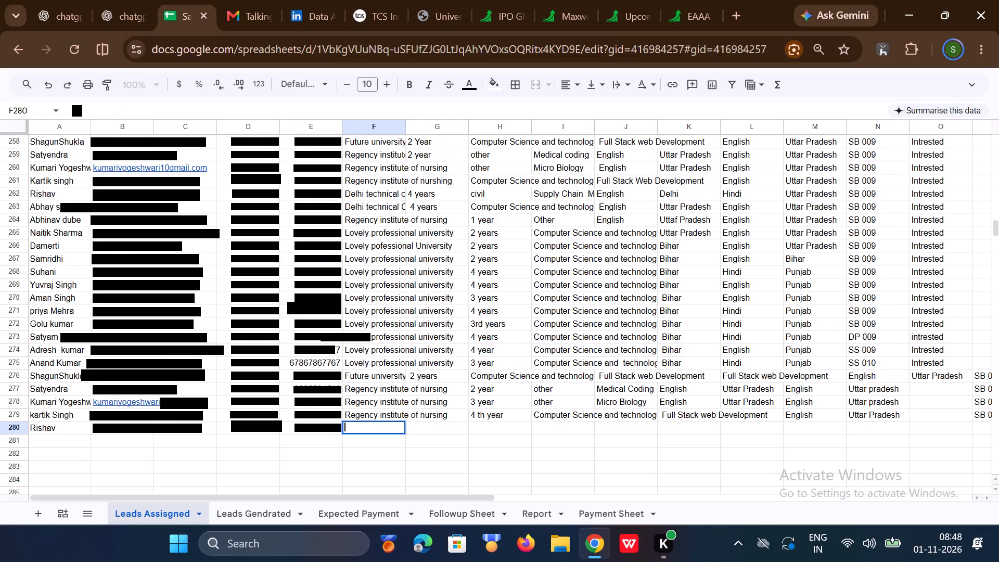
pyautogui.doubleClick(362, 427)
pyautogui.doubleClick(382, 189)
pyautogui.doubleClick(383, 197)
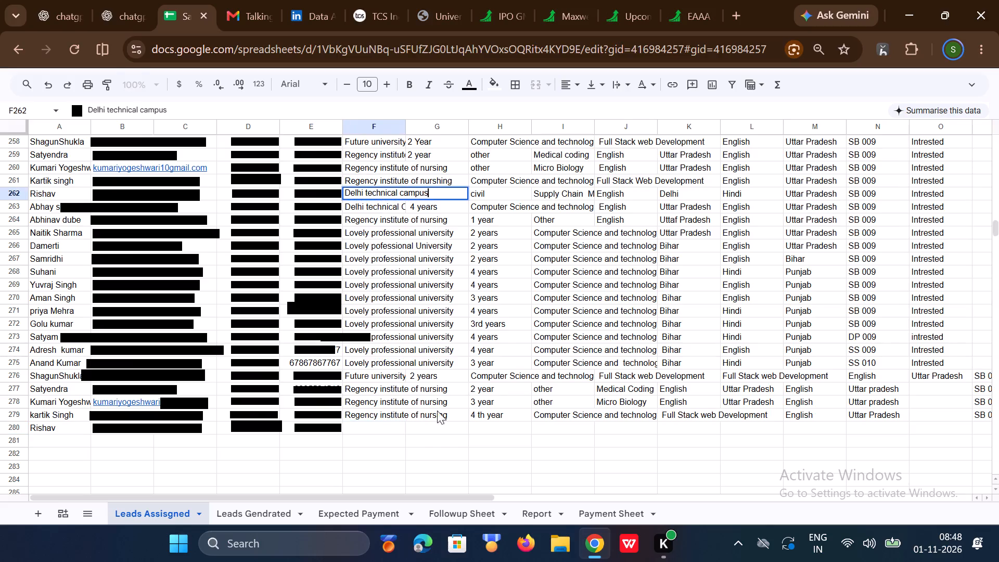
pyautogui.doubleClick(356, 429)
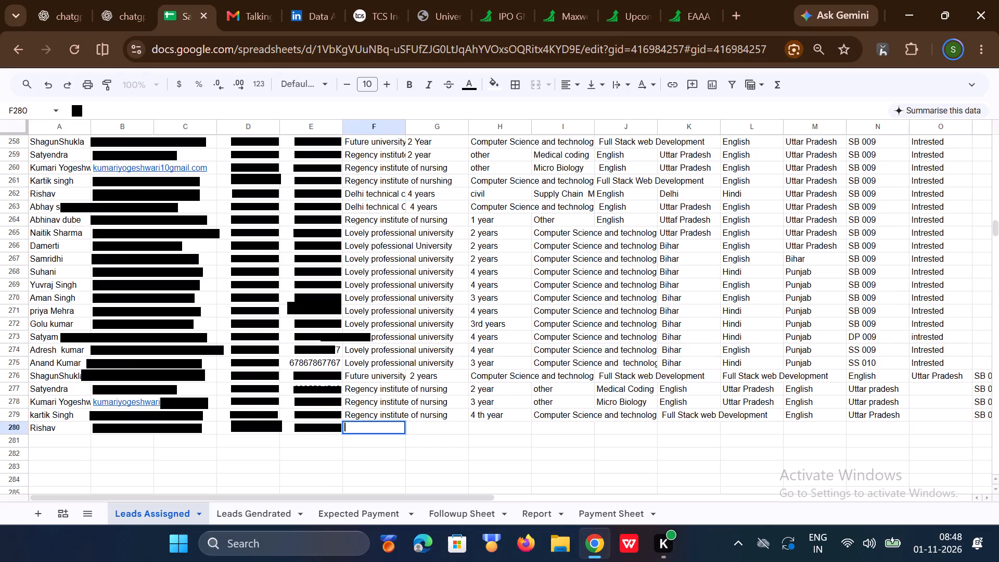
pyautogui.doubleClick(356, 429)
pyautogui.click(356, 429)
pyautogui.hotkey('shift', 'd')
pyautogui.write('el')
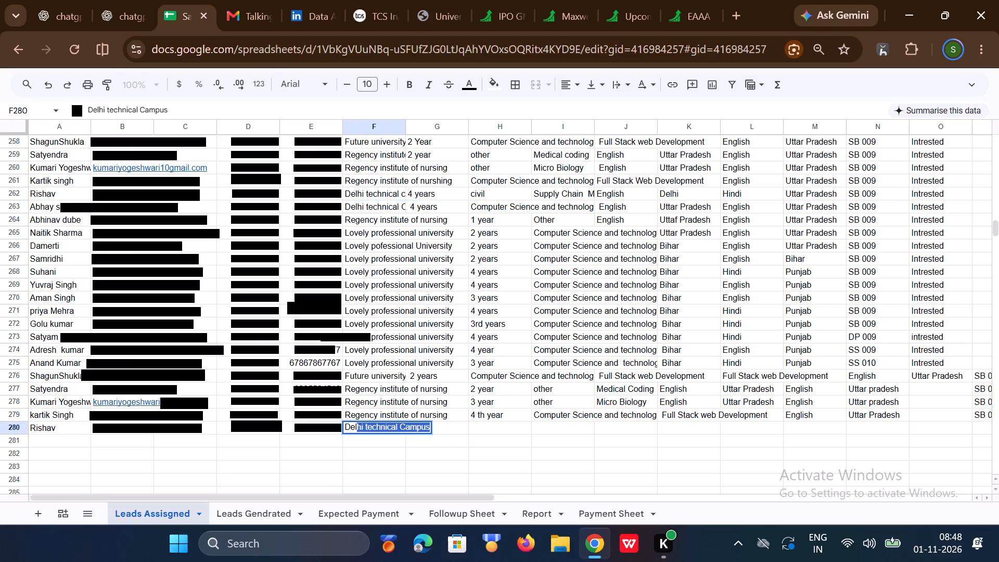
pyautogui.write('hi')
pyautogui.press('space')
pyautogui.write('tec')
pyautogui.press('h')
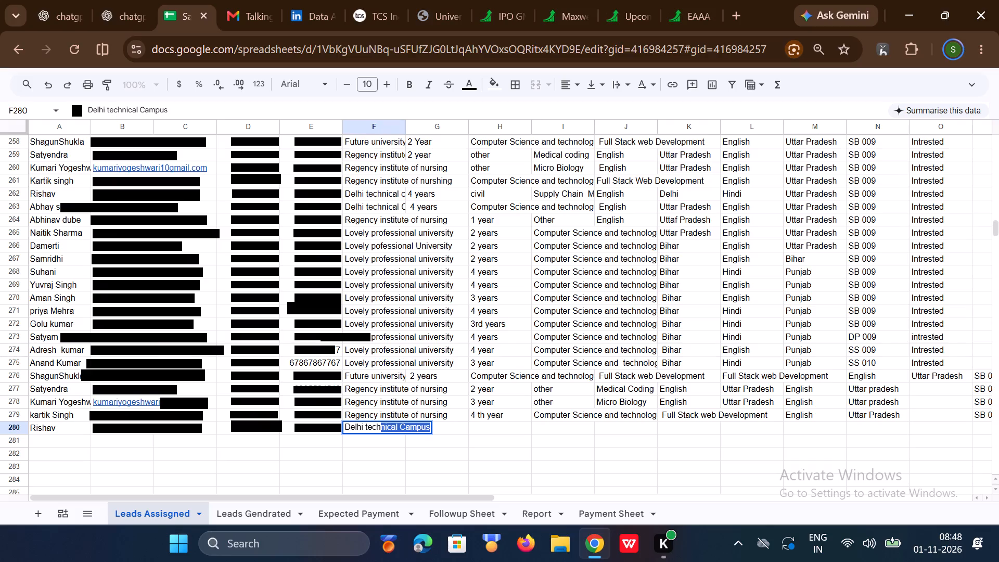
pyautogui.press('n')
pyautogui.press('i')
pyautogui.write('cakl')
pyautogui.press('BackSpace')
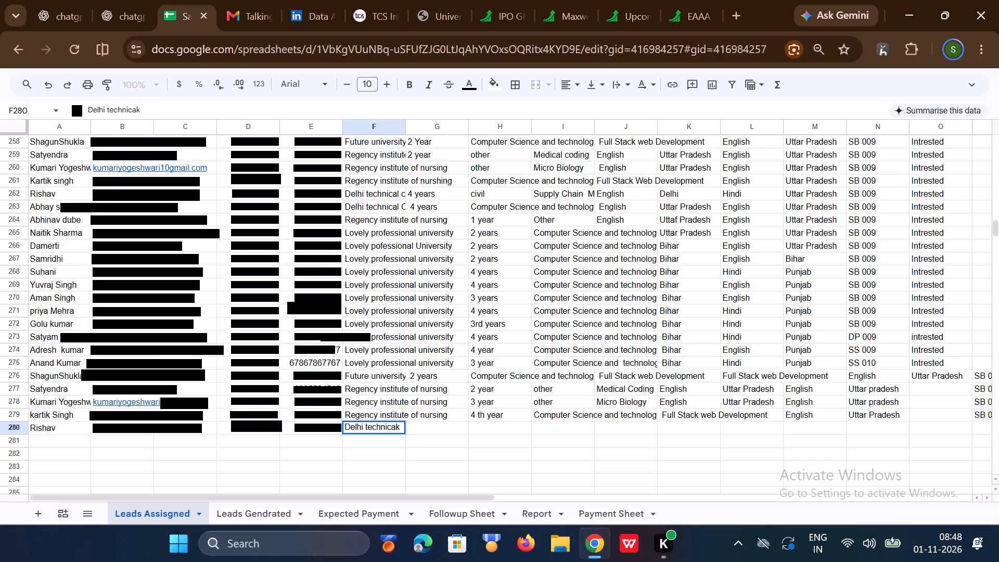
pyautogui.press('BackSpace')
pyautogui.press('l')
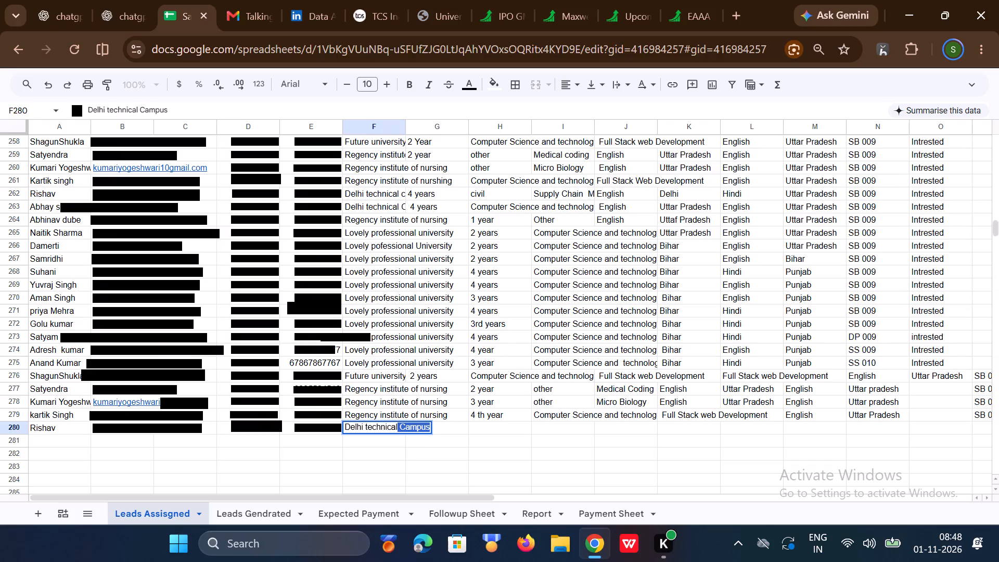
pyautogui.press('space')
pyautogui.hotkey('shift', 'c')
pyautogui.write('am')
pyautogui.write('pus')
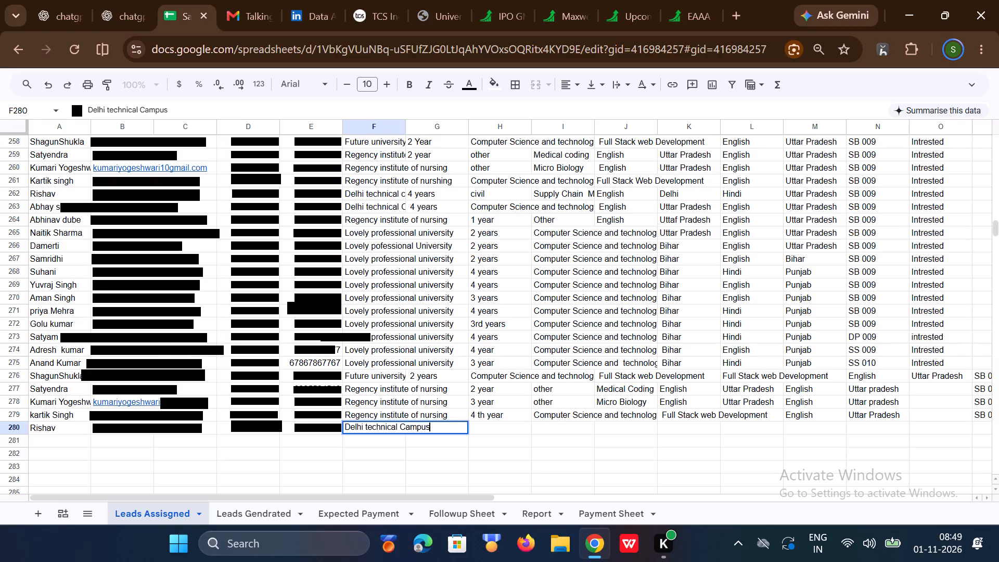
# Enter the study year "4th year" in cell H280 of the Rishav record.
pyautogui.click(492, 441)
pyautogui.doubleClick(481, 429)
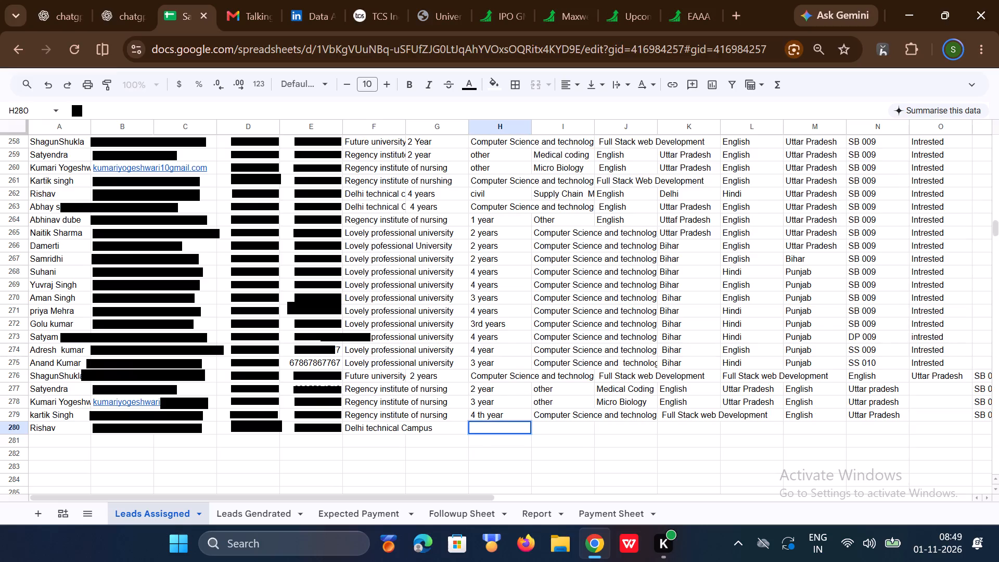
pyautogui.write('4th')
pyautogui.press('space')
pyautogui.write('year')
# Enter the branch "Civil" in cell I280 of the Rishav record.
pyautogui.doubleClick(559, 429)
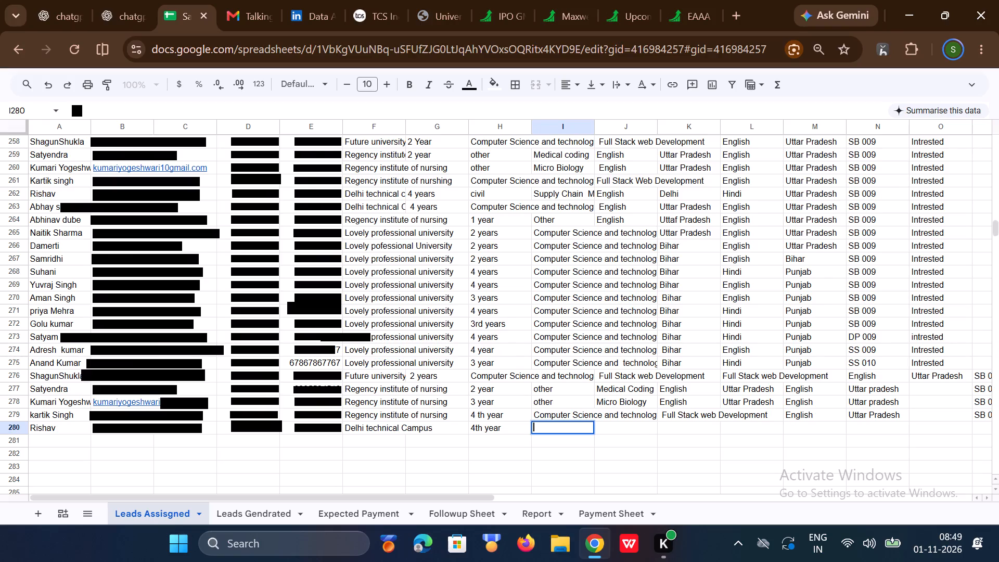
pyautogui.doubleClick(559, 429)
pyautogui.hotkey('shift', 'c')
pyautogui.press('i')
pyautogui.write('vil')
# Enter the course "Supply Chain Management" in cell J280 of the Rishav record.
pyautogui.click(621, 421)
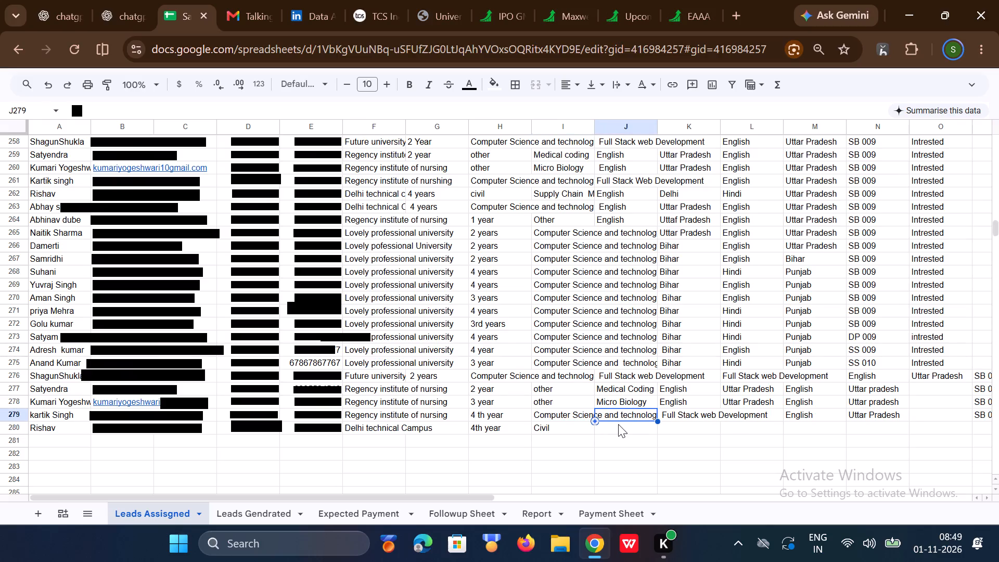
pyautogui.doubleClick(610, 431)
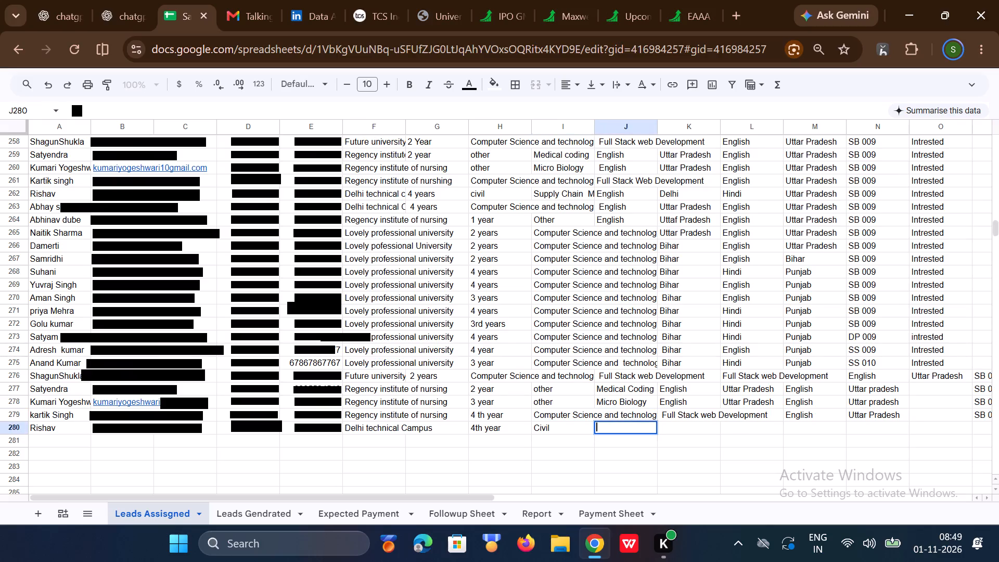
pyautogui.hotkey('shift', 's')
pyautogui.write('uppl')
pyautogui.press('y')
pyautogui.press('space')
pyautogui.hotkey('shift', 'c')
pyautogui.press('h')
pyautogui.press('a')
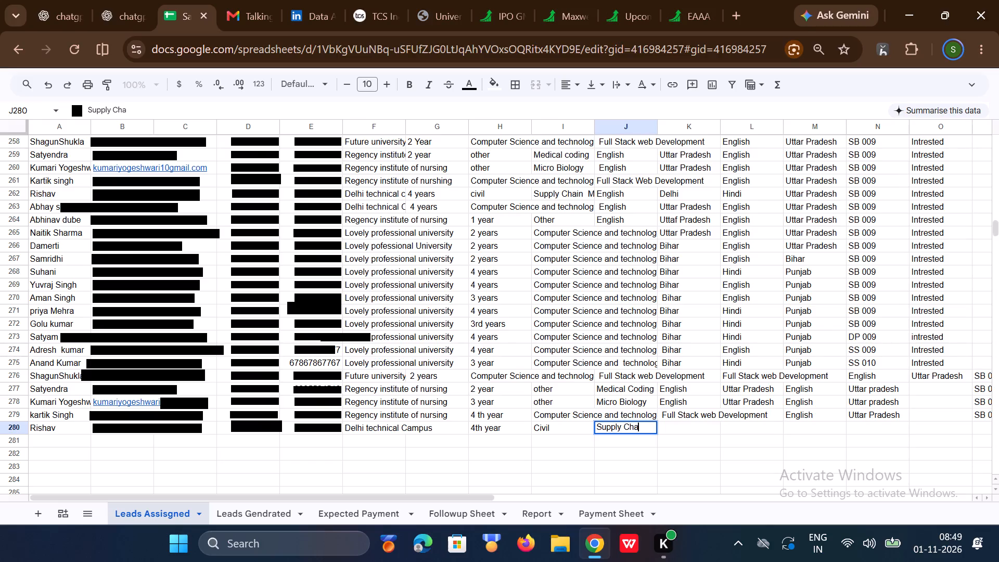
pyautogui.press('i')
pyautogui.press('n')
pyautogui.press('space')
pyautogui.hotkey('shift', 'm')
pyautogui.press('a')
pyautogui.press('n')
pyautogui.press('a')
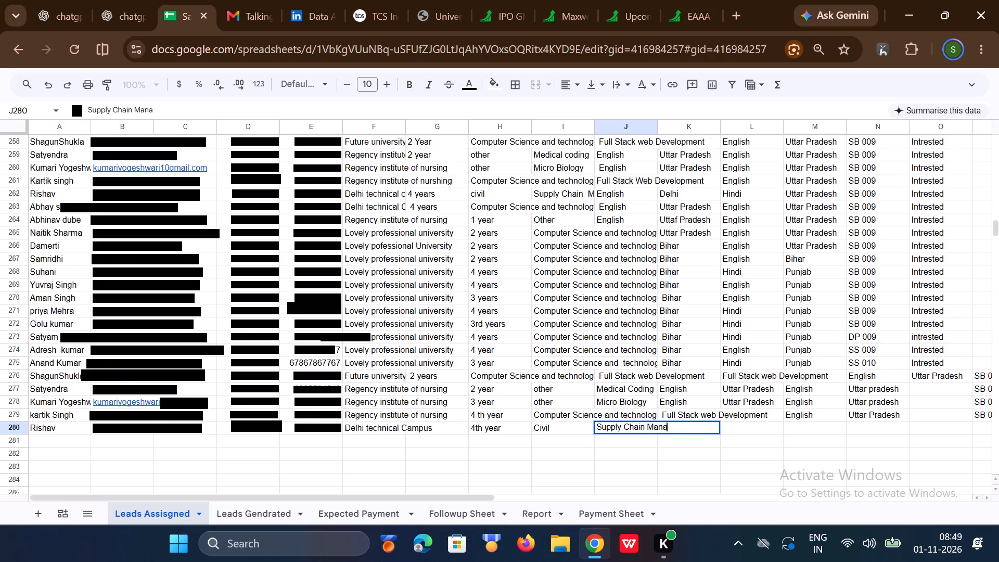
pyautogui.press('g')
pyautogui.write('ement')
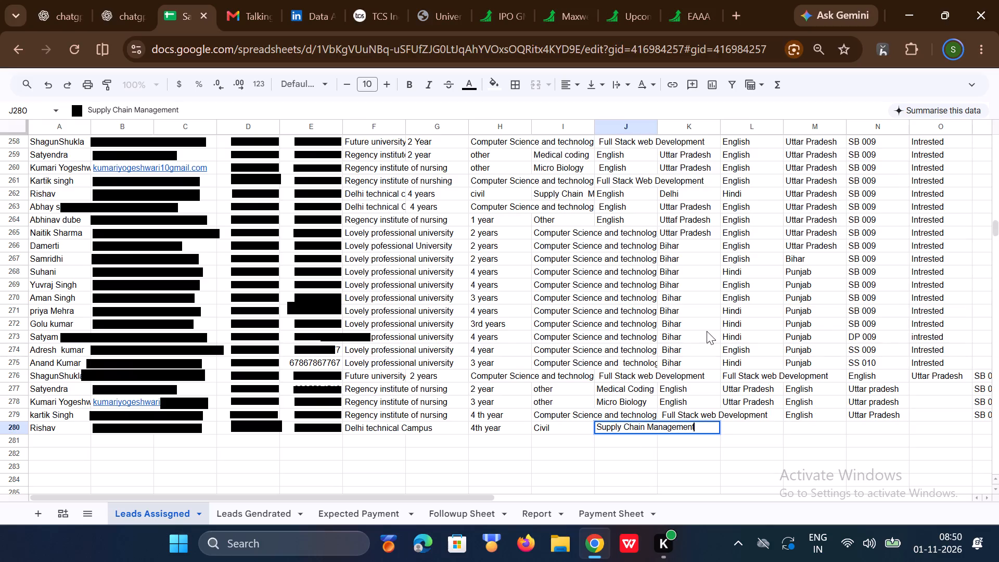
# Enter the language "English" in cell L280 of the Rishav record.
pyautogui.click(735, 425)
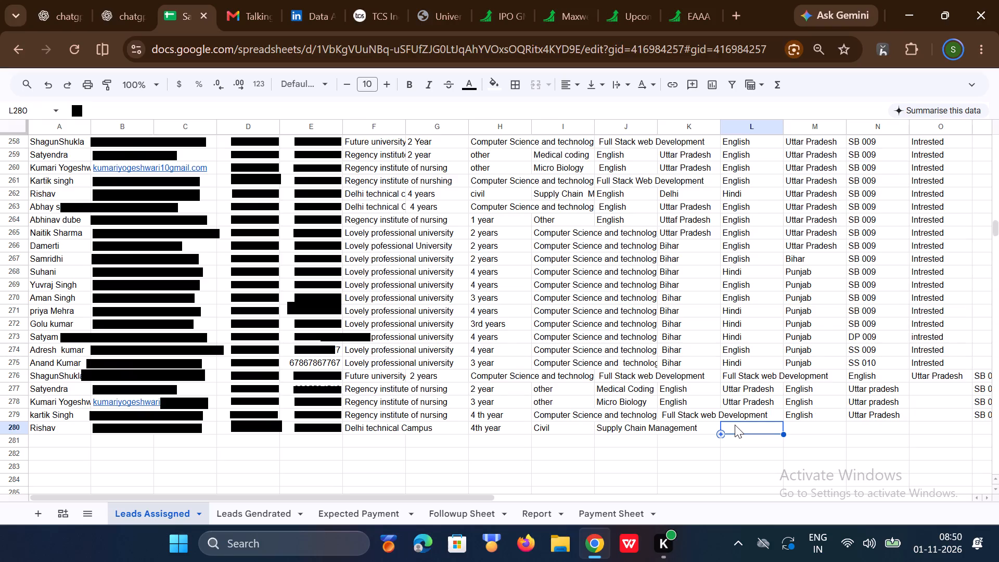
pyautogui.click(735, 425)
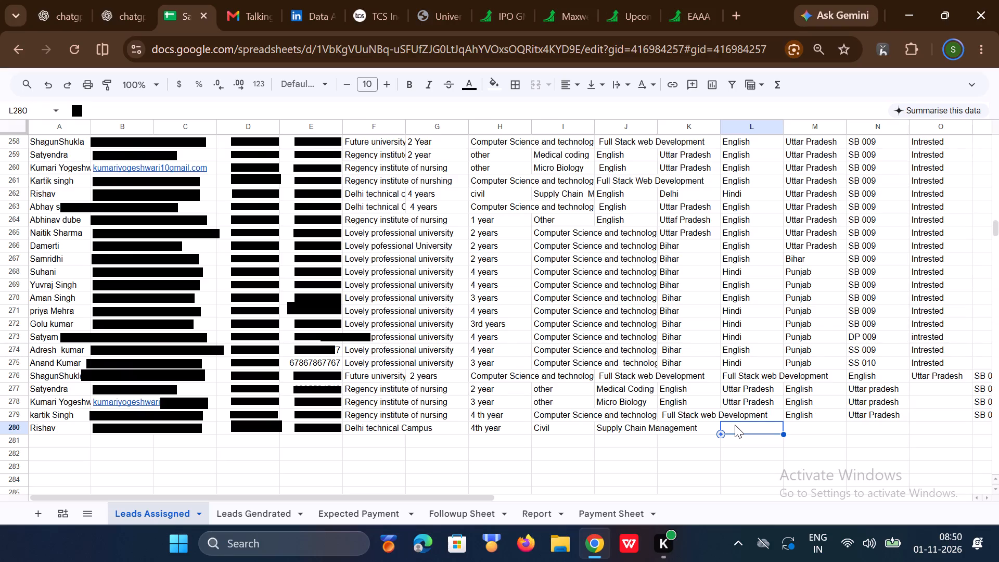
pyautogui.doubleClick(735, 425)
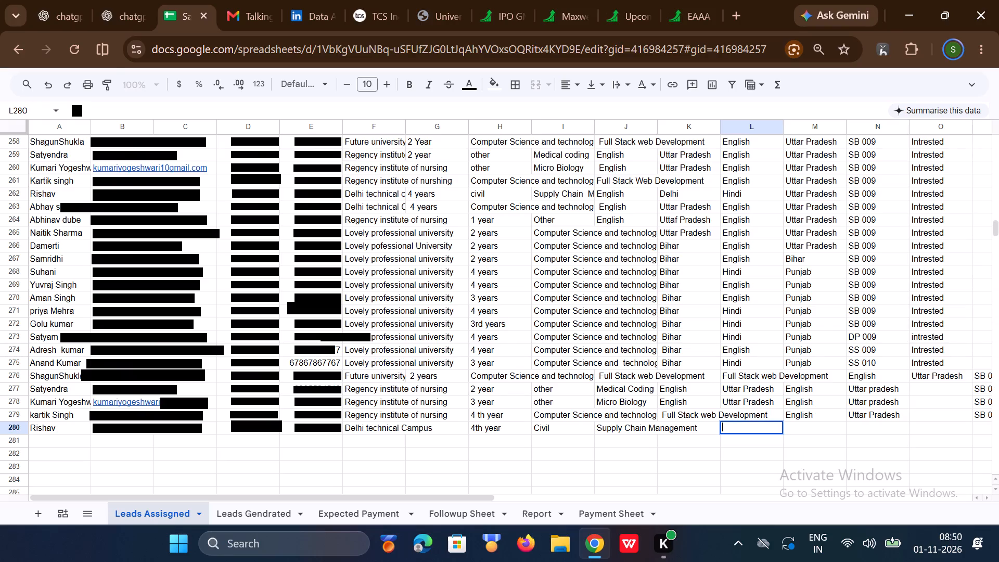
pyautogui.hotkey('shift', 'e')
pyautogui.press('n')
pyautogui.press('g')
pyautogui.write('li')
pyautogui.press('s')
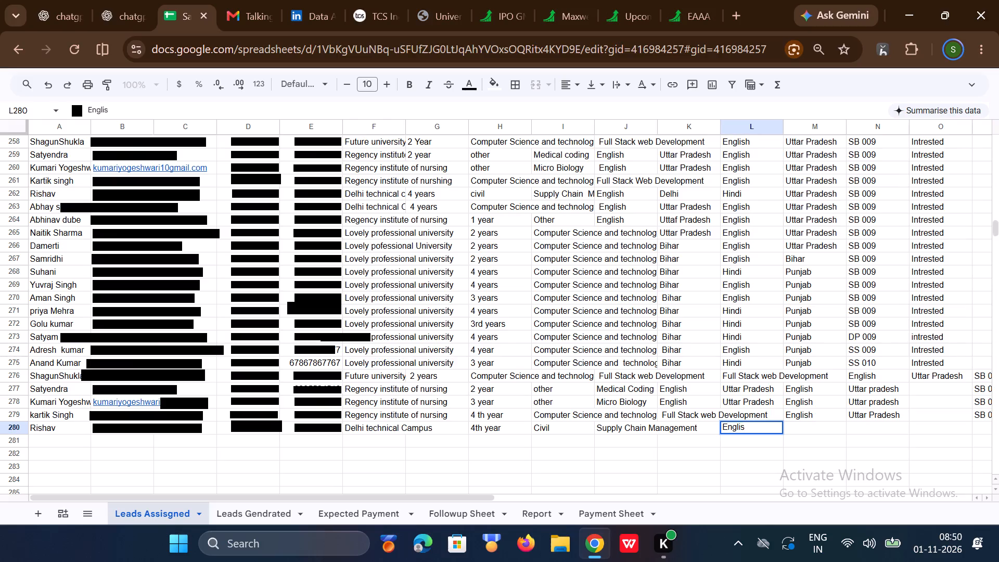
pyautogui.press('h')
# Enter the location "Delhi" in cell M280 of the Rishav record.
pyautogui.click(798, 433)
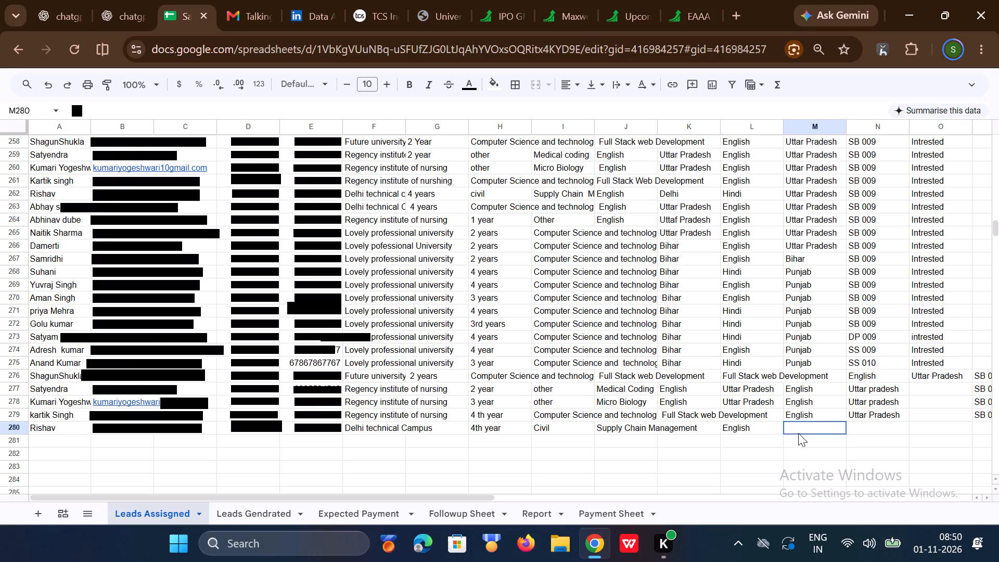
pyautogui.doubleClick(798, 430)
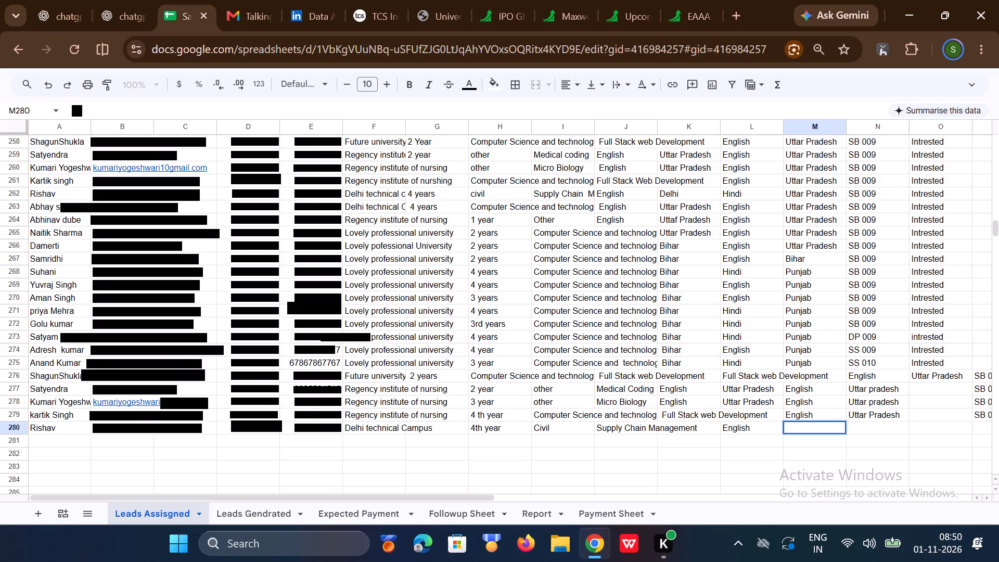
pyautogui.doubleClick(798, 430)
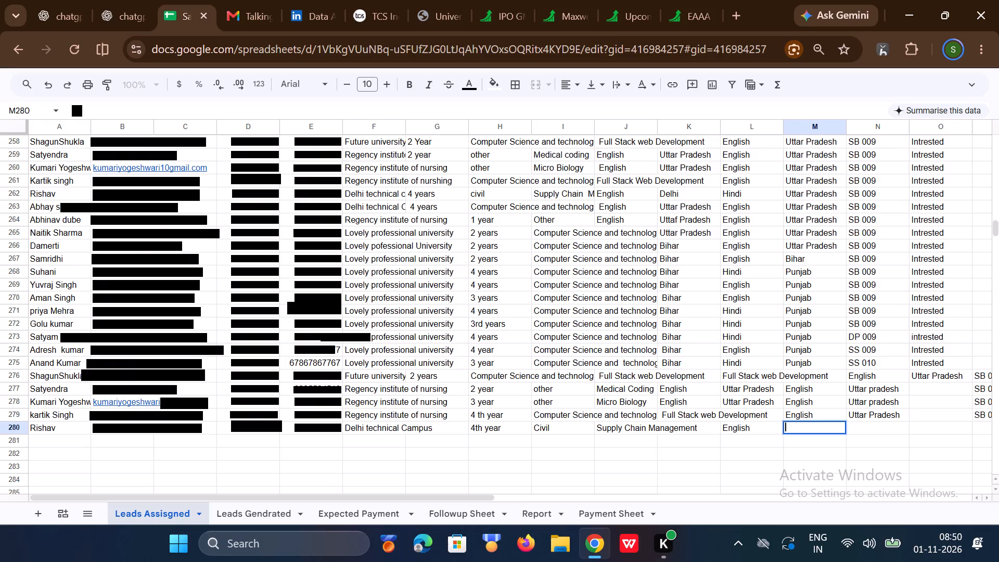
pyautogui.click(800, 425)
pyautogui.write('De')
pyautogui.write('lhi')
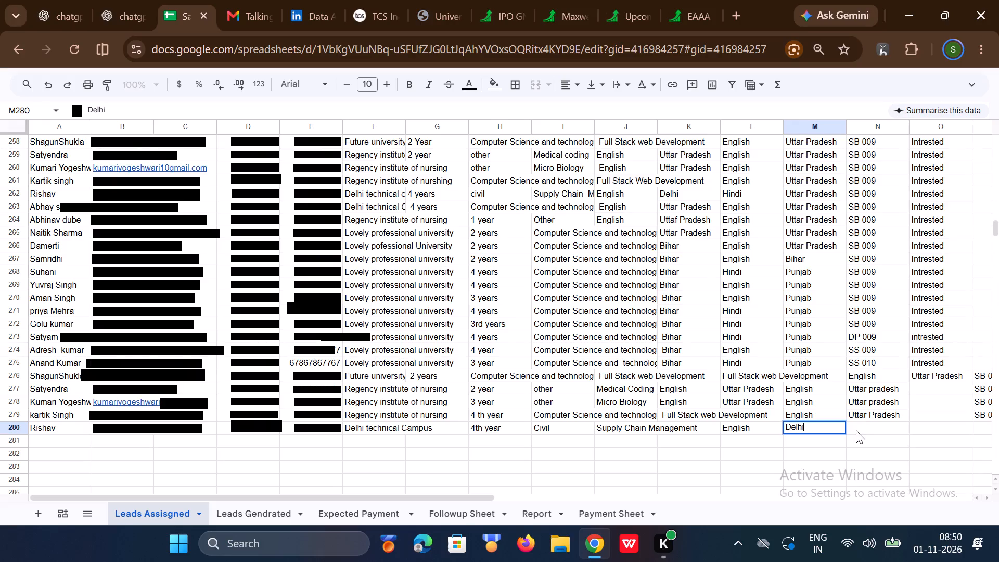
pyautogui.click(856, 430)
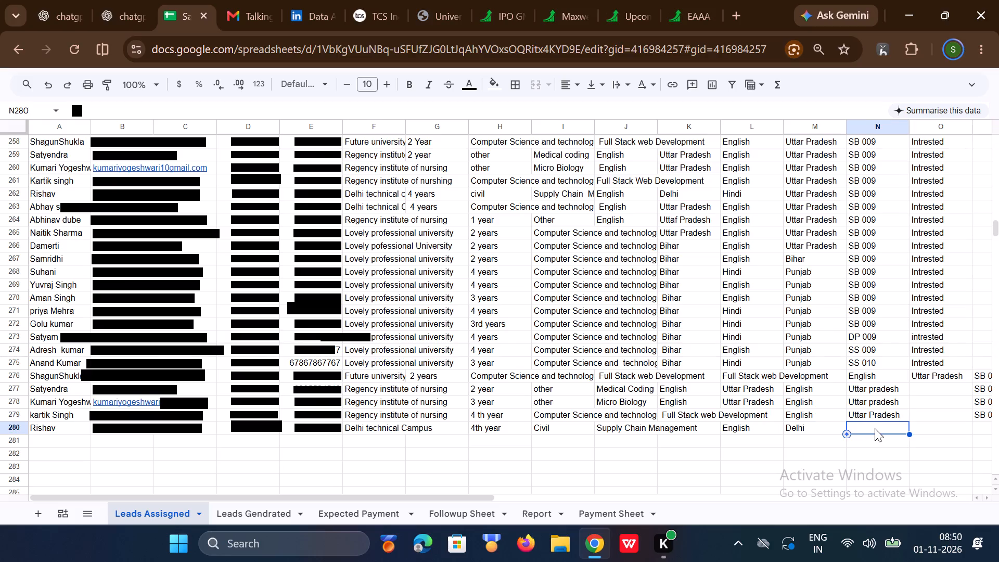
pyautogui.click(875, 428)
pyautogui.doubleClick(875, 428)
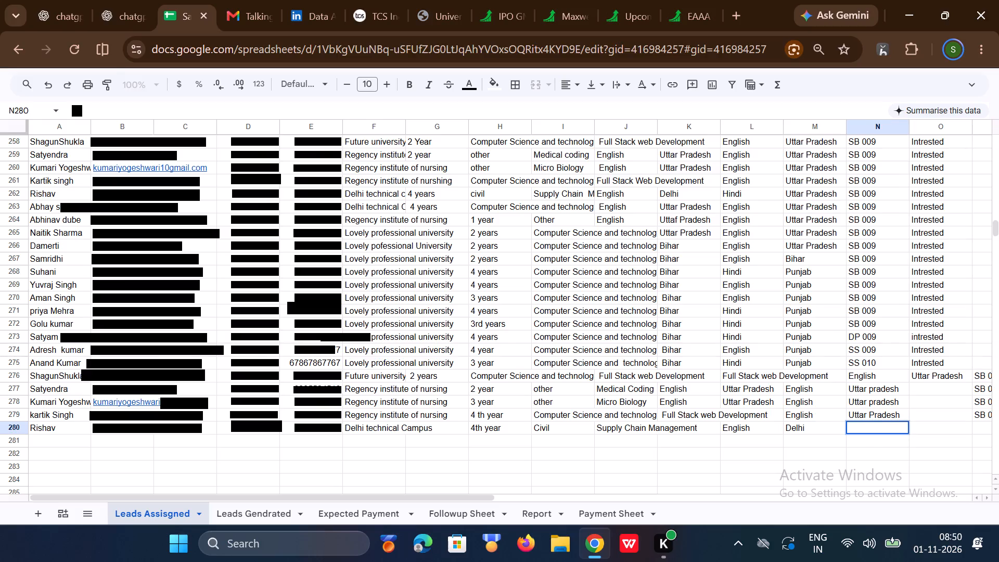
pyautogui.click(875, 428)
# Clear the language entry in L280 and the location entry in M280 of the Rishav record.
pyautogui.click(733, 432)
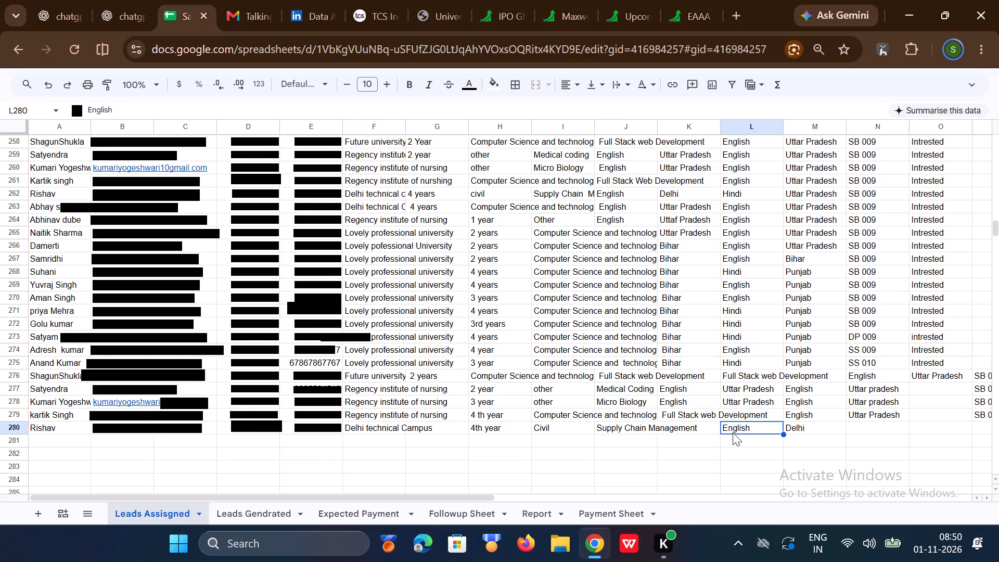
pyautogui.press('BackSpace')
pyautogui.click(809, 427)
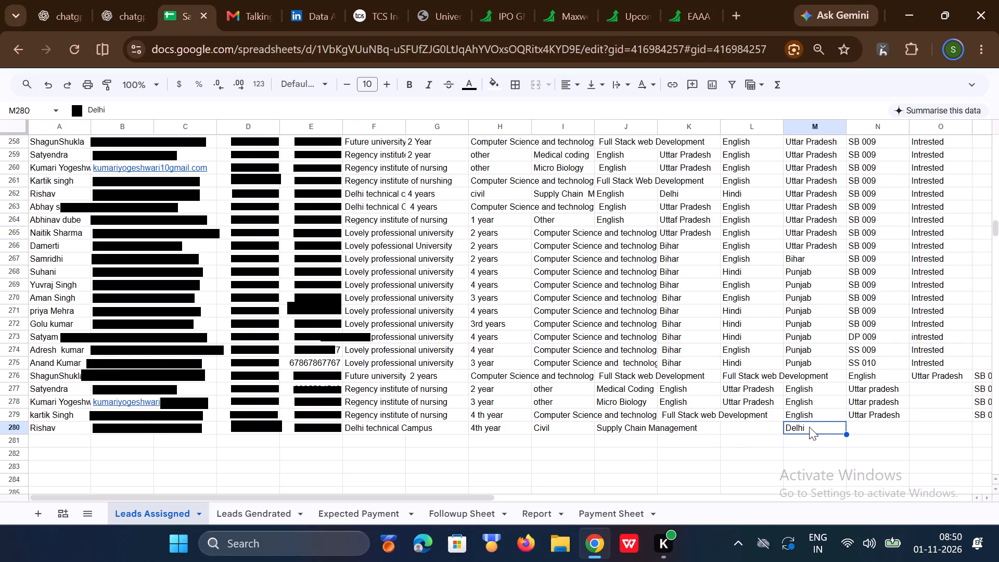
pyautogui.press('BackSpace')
# Enter the location "Delhi" in cell L280 of the Rishav record.
pyautogui.click(745, 427)
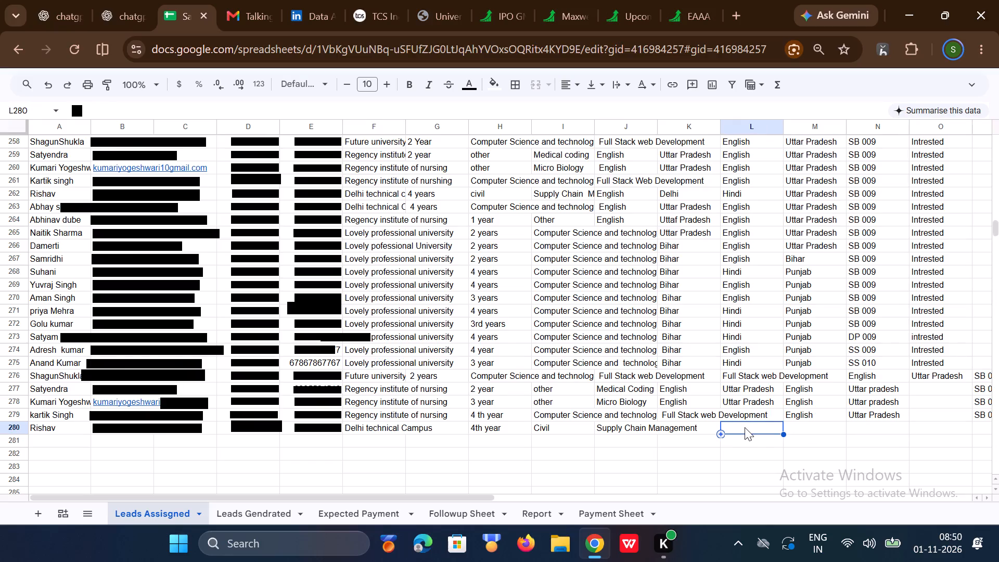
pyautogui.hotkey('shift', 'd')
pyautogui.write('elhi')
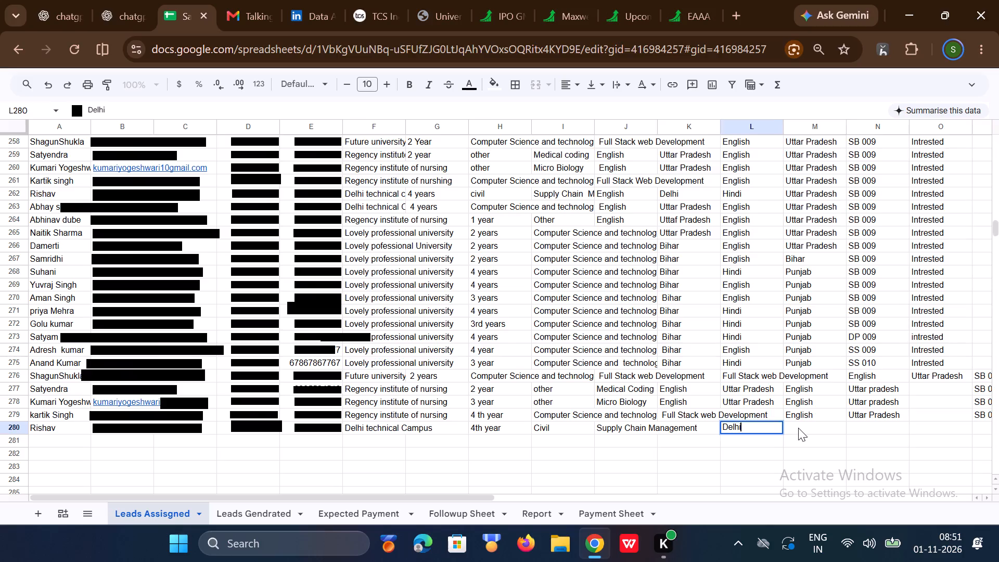
# Enter the language "English" in cell M280 of the Rishav record.
pyautogui.doubleClick(798, 428)
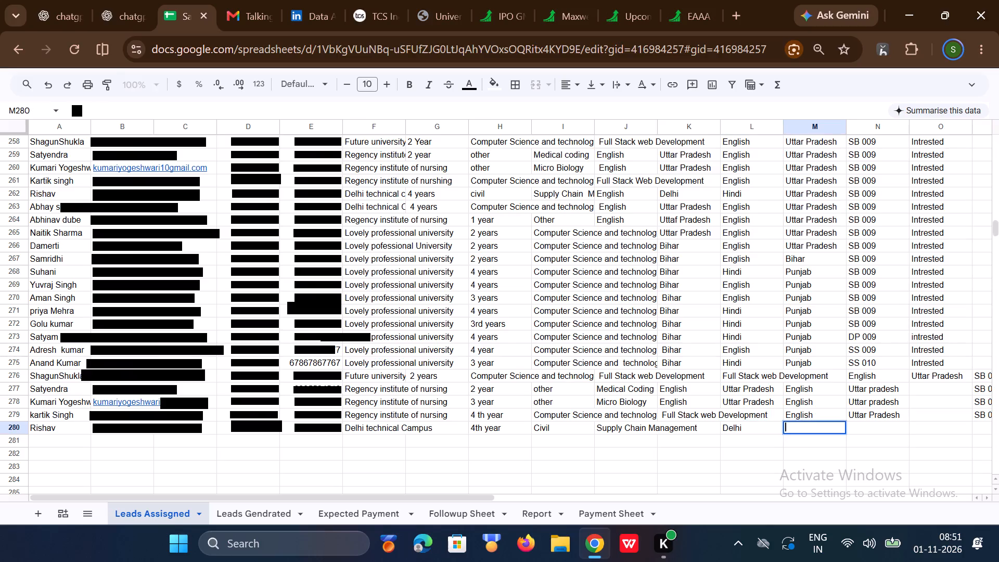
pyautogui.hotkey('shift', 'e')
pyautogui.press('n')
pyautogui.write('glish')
# Enter the location "Delhi" in cell N280 of the Rishav record.
pyautogui.doubleClick(864, 427)
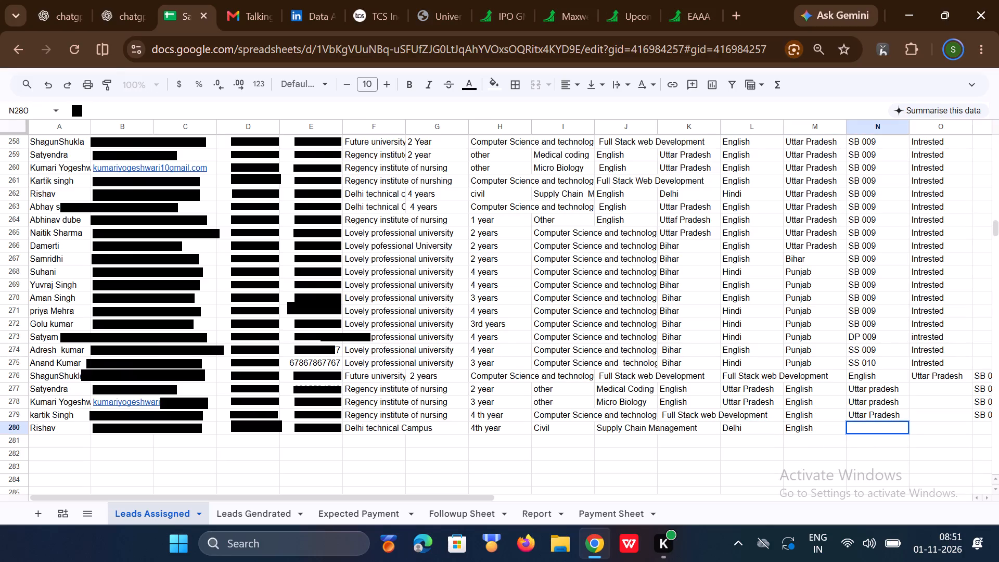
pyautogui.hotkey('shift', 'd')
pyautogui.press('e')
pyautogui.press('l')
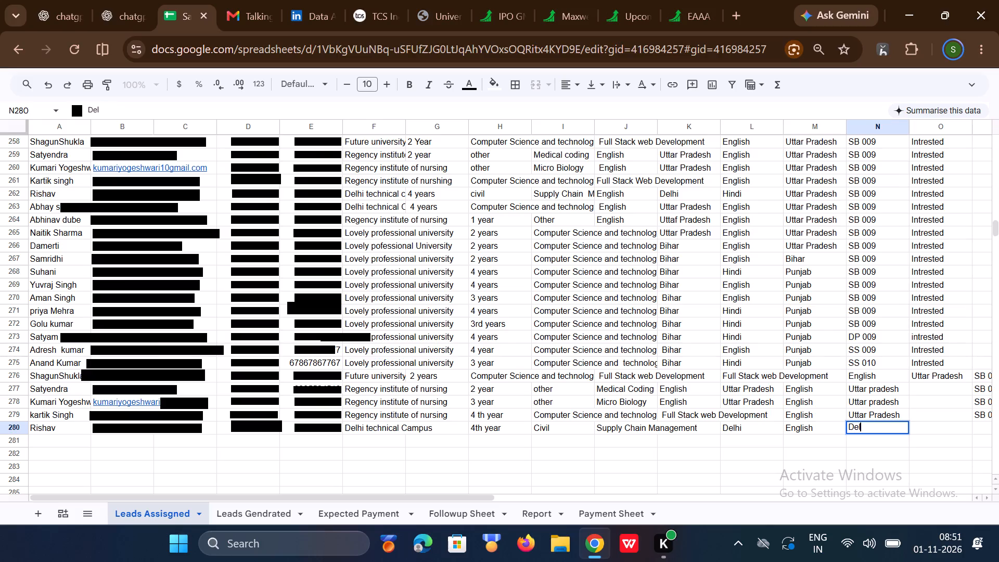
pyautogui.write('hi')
# Enter the code "SB 009" in cell P280 of the Rishav record.
pyautogui.hscroll(-1, 951, 429)
pyautogui.click(975, 429)
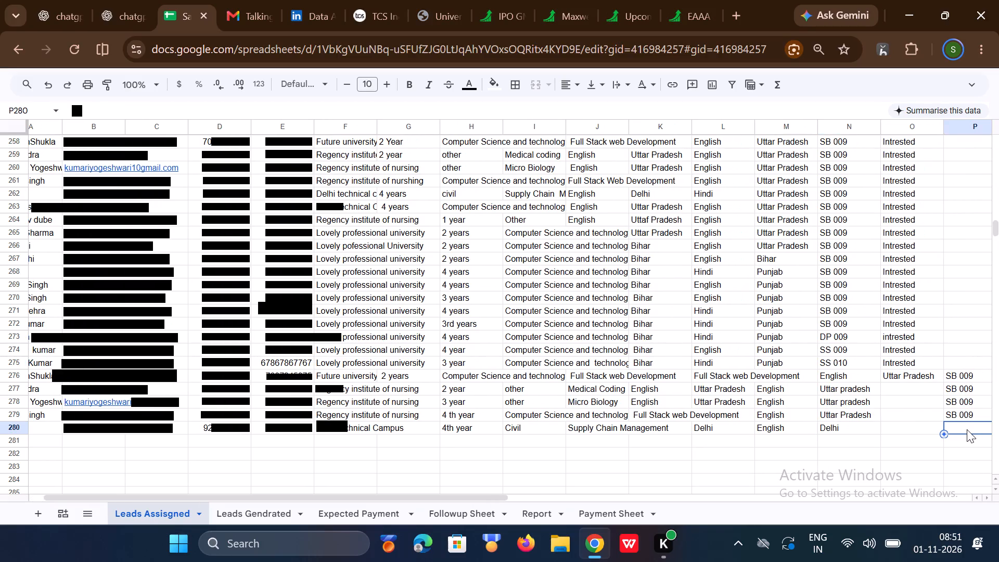
pyautogui.doubleClick(961, 429)
pyautogui.click(961, 429)
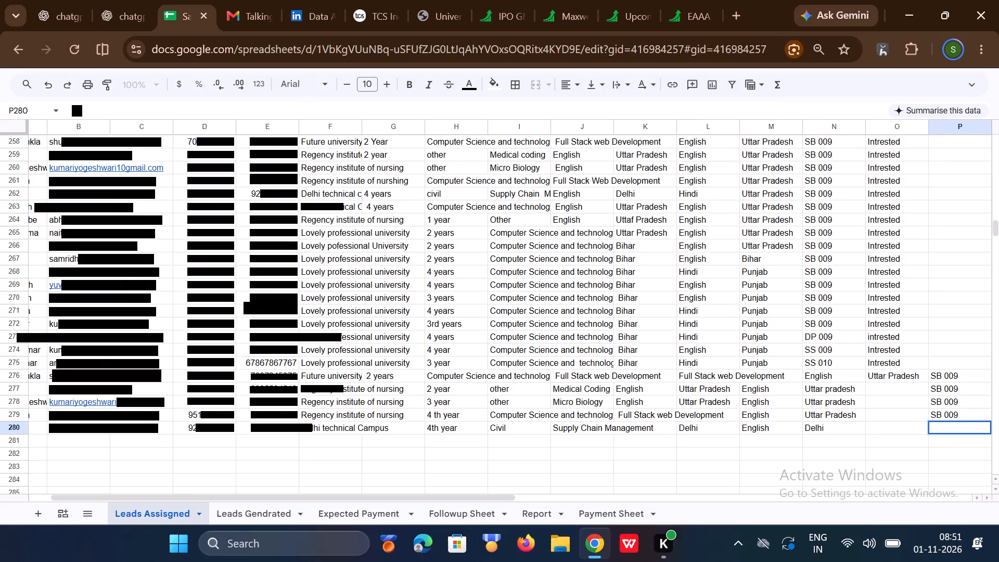
pyautogui.click(961, 429)
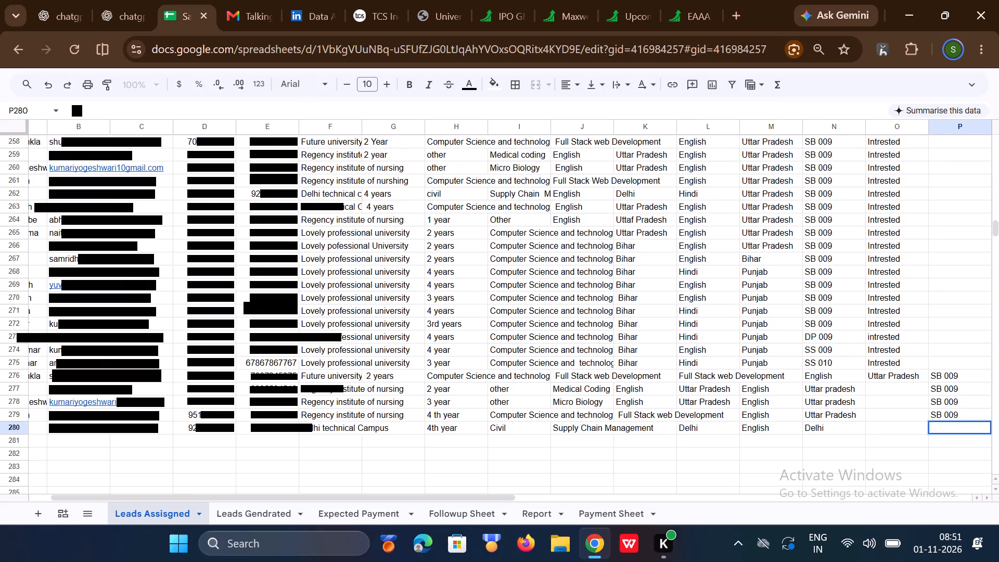
pyautogui.doubleClick(961, 429)
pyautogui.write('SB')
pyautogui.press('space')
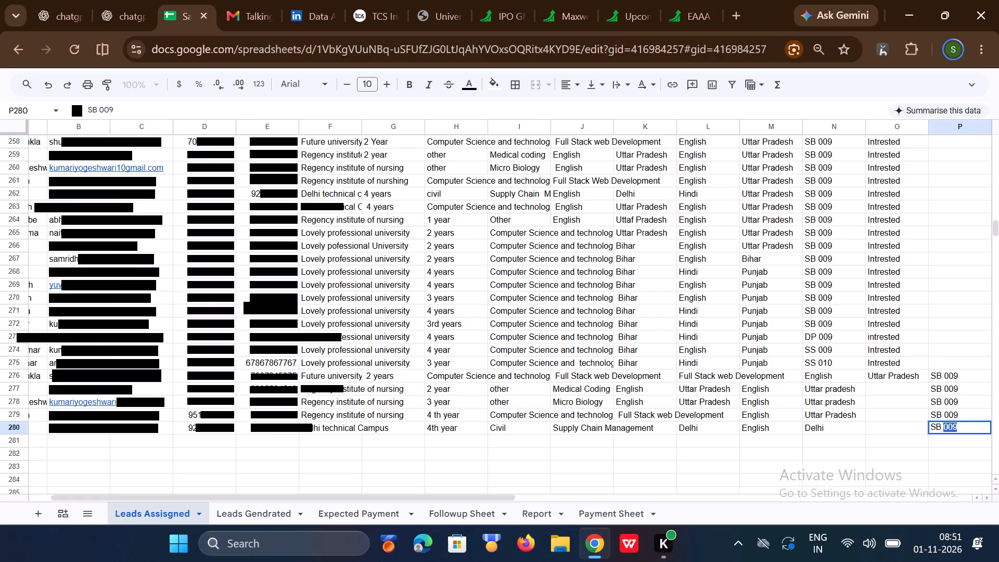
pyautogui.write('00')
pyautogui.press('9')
pyautogui.click(877, 464)
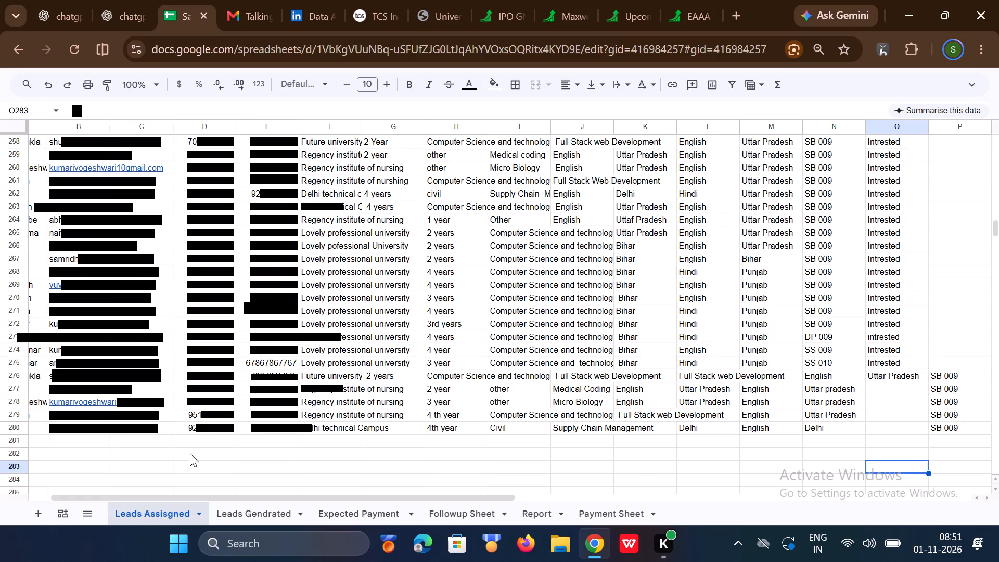
# Open the name cell A281 for entry, in the first empty row below the Rishav record.
pyautogui.hscroll(5, 219, 476)
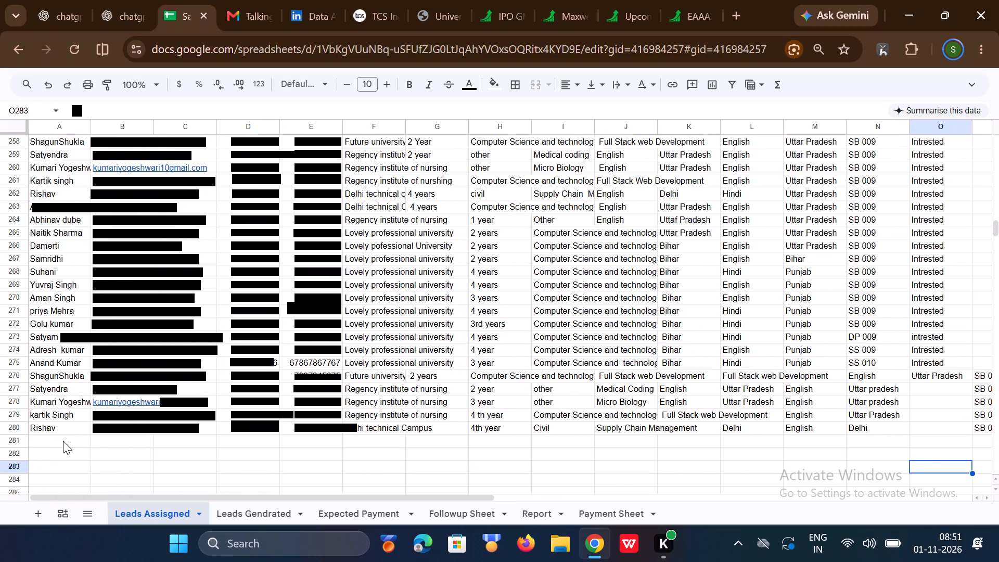
pyautogui.doubleClick(63, 441)
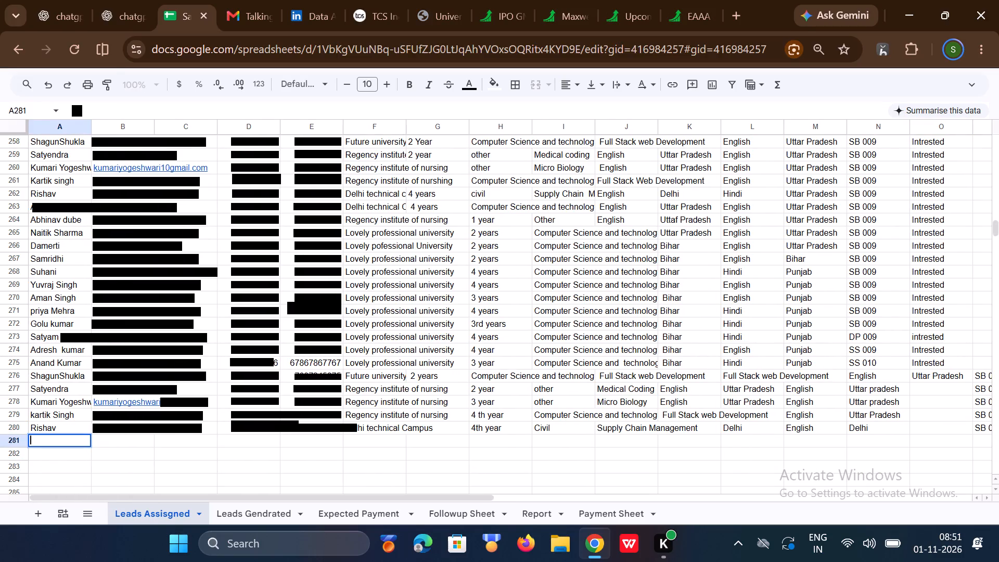
pyautogui.click(63, 441)
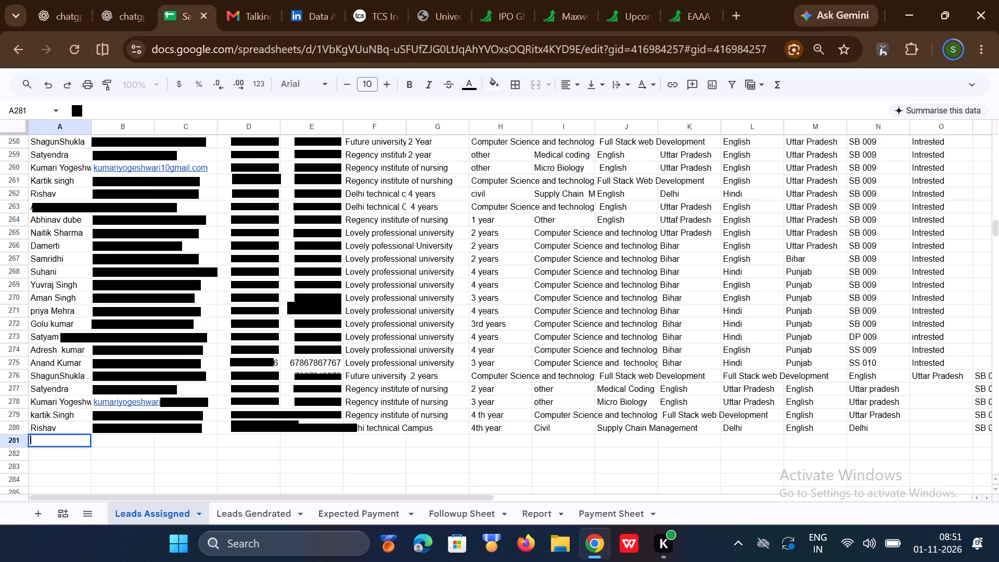
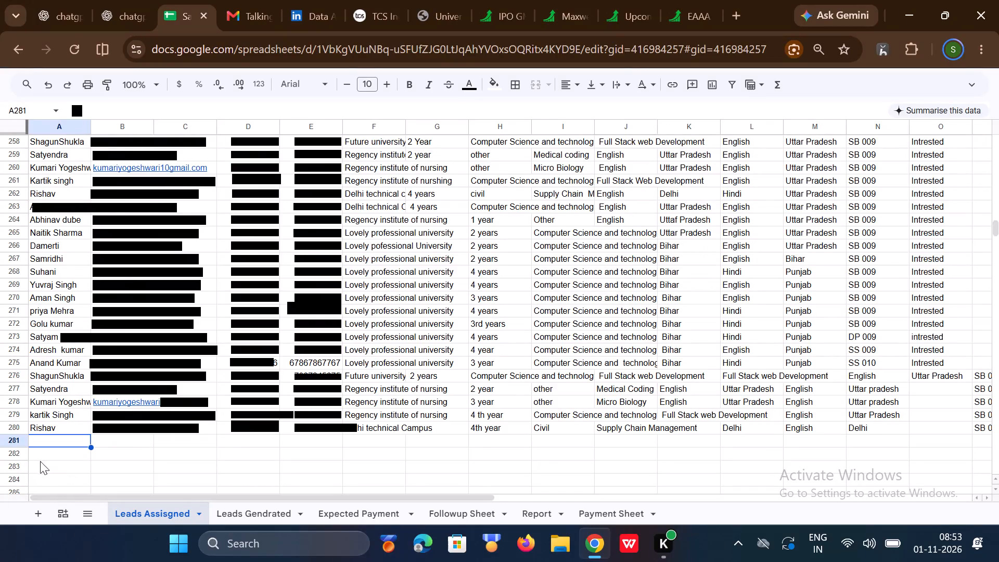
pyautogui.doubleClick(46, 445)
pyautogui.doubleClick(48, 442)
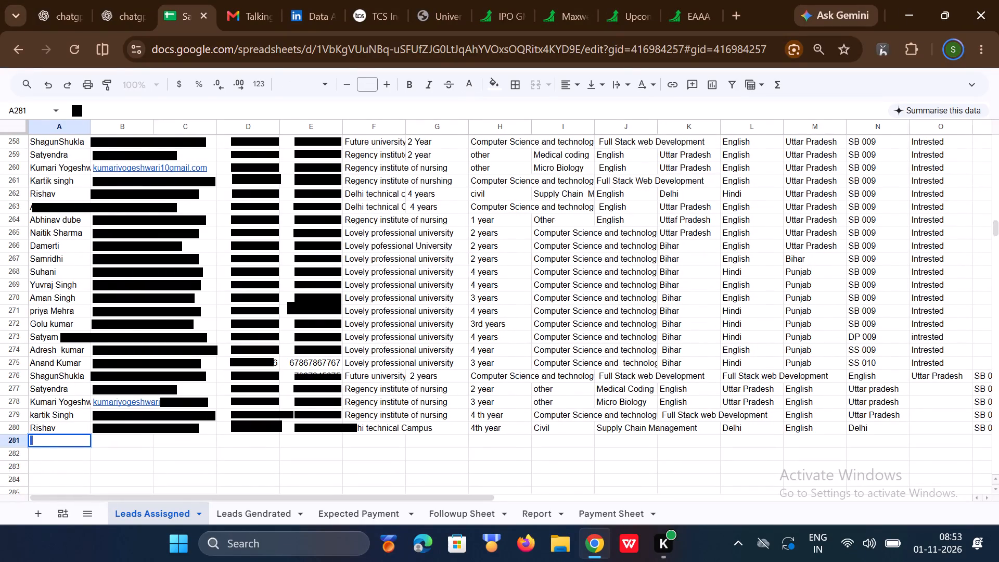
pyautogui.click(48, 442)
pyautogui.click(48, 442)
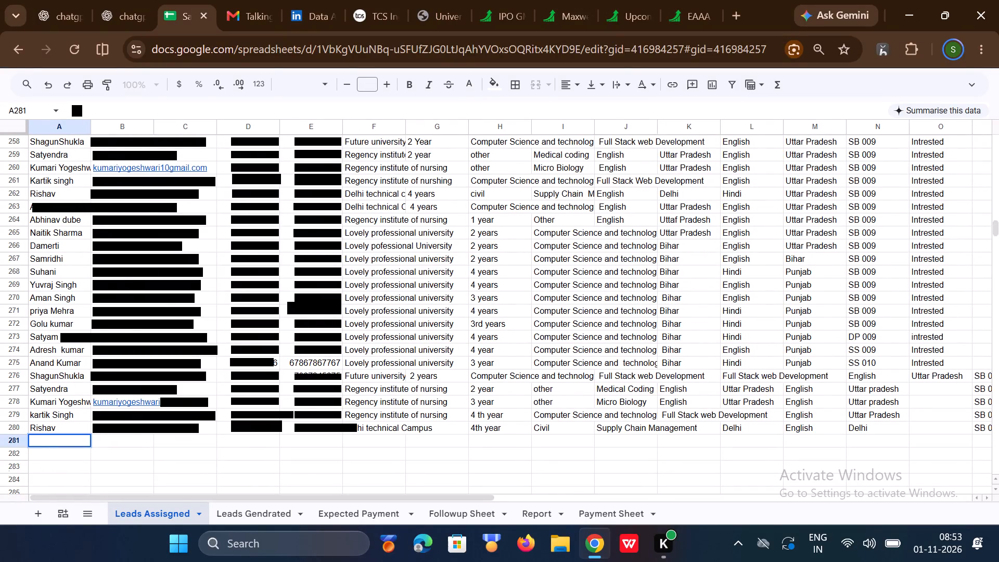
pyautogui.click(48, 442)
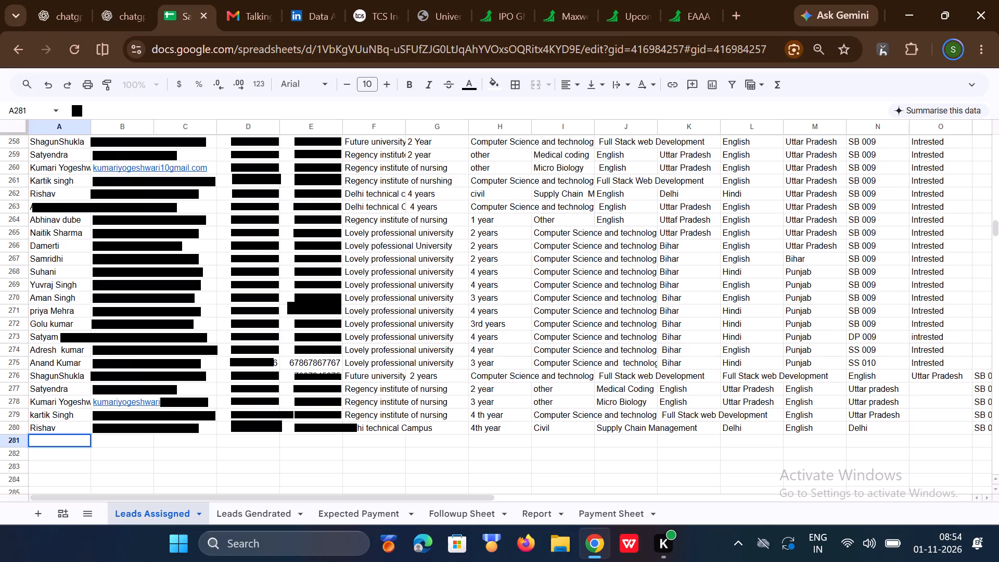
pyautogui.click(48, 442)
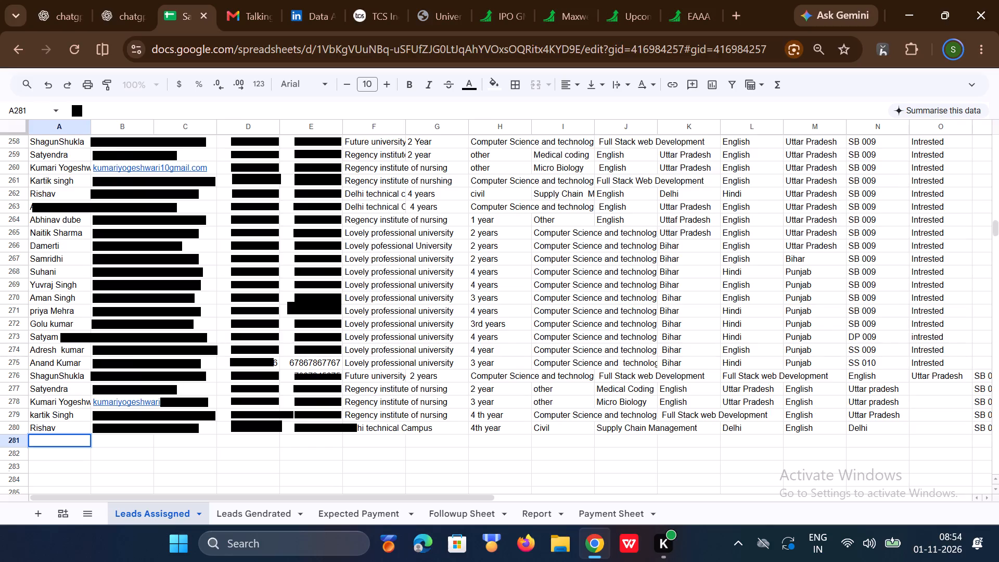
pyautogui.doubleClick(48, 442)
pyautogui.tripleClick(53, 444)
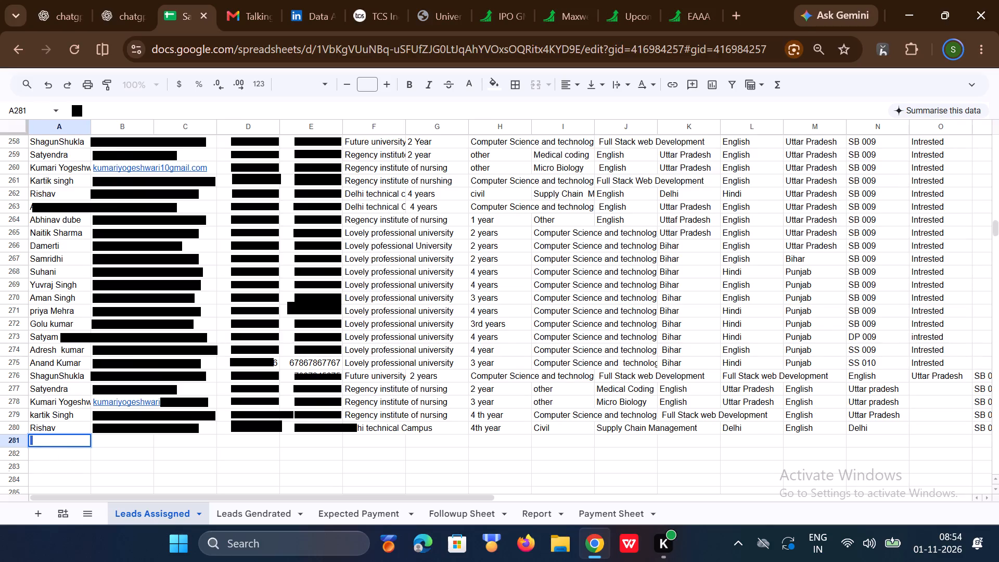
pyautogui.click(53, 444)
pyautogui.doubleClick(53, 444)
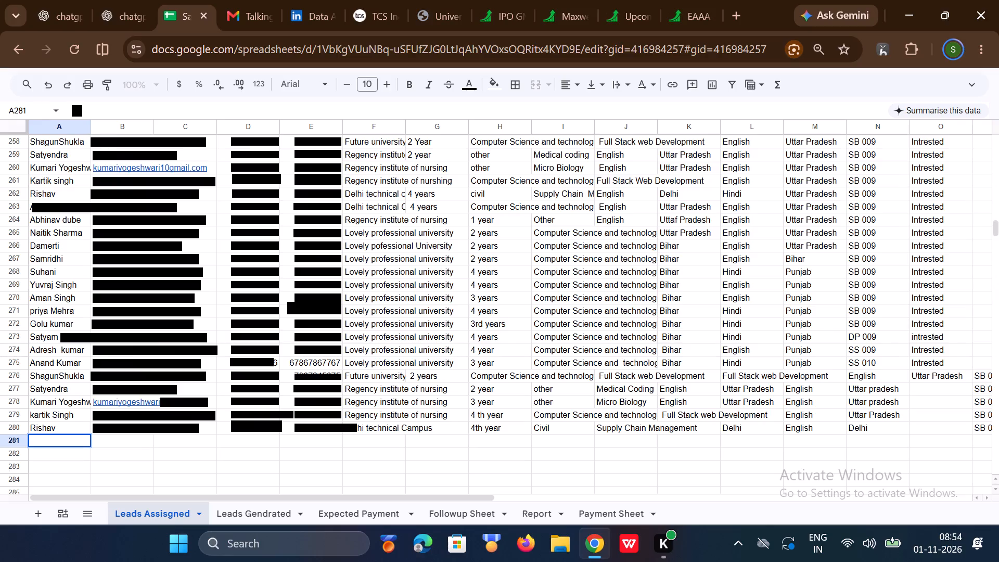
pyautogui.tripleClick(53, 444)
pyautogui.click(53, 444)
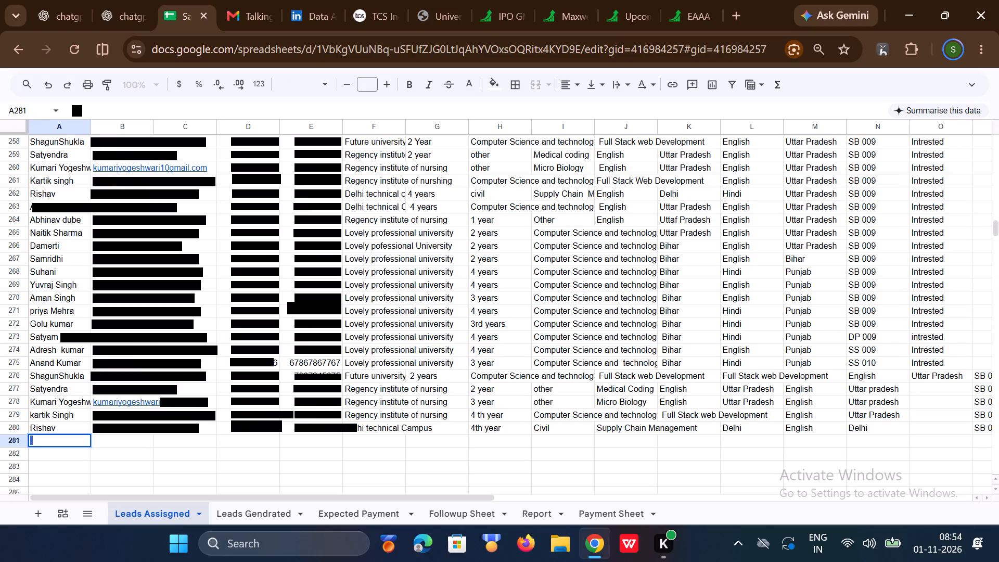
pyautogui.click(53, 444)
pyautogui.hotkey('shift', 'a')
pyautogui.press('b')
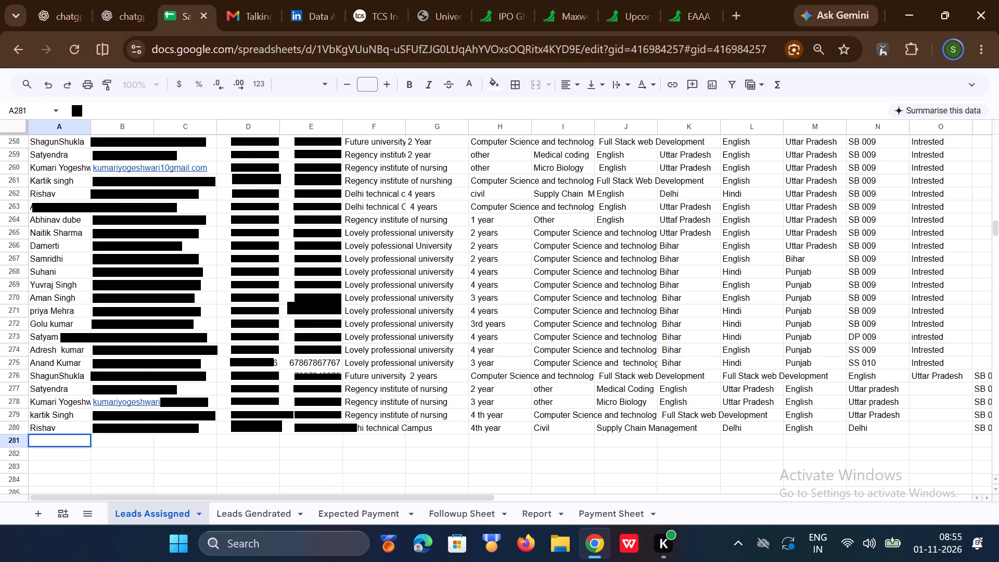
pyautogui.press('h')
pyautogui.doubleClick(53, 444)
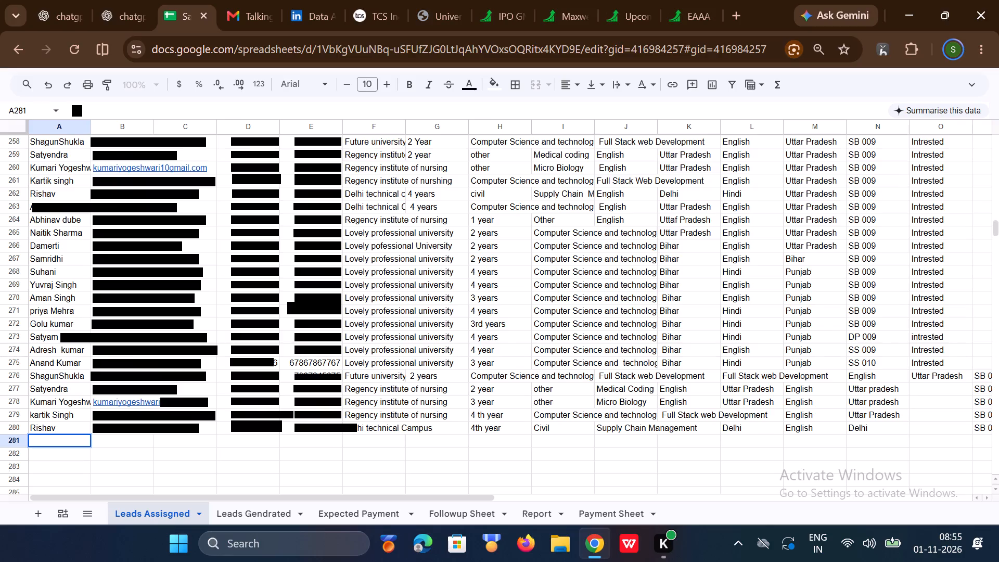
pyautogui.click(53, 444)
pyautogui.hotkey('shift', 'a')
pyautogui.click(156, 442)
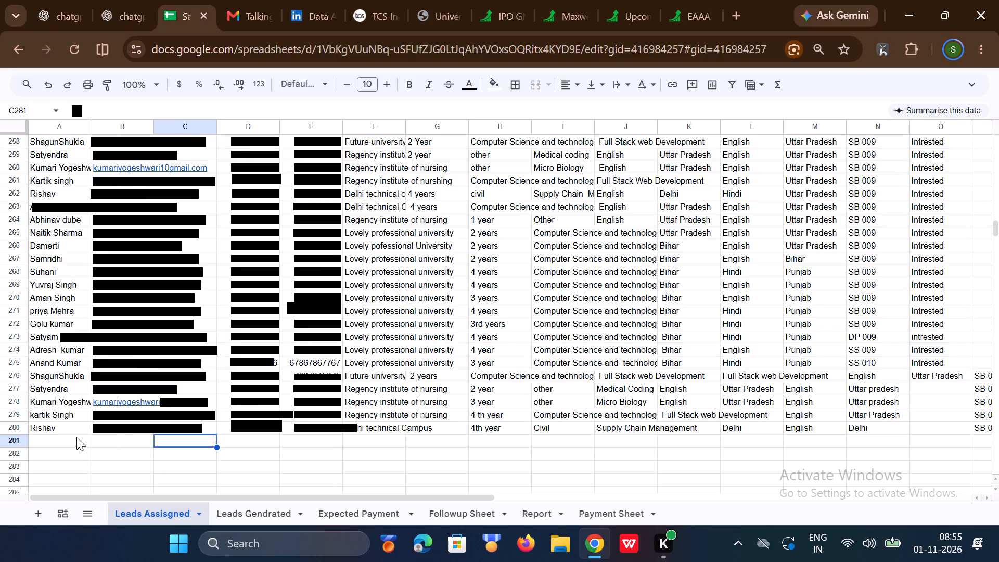
# Enter the lead's name in cell A281, starting with "Abhay" and accepting the suggested full name.
pyautogui.doubleClick(67, 439)
pyautogui.hotkey('shift', 'a')
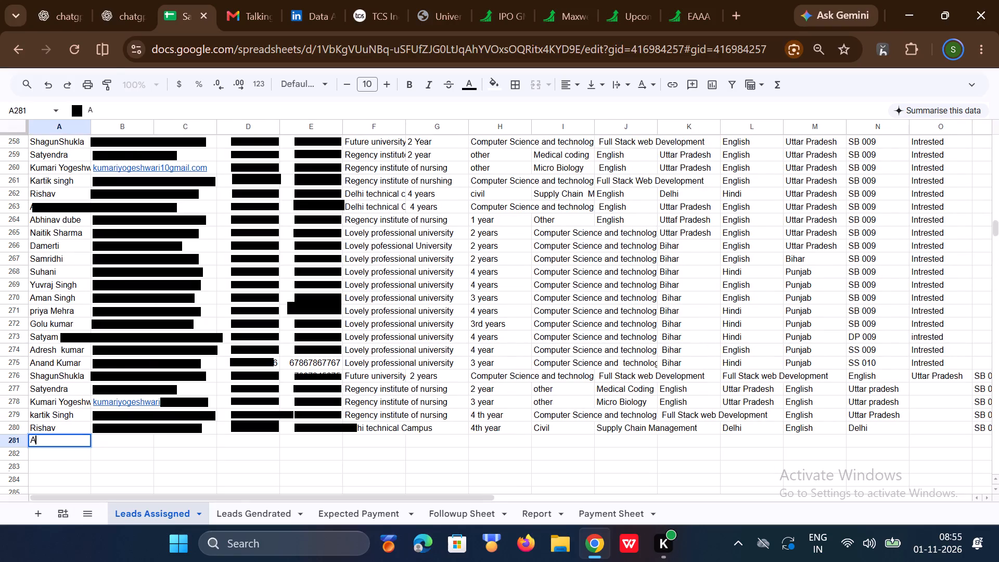
pyautogui.write('bhay')
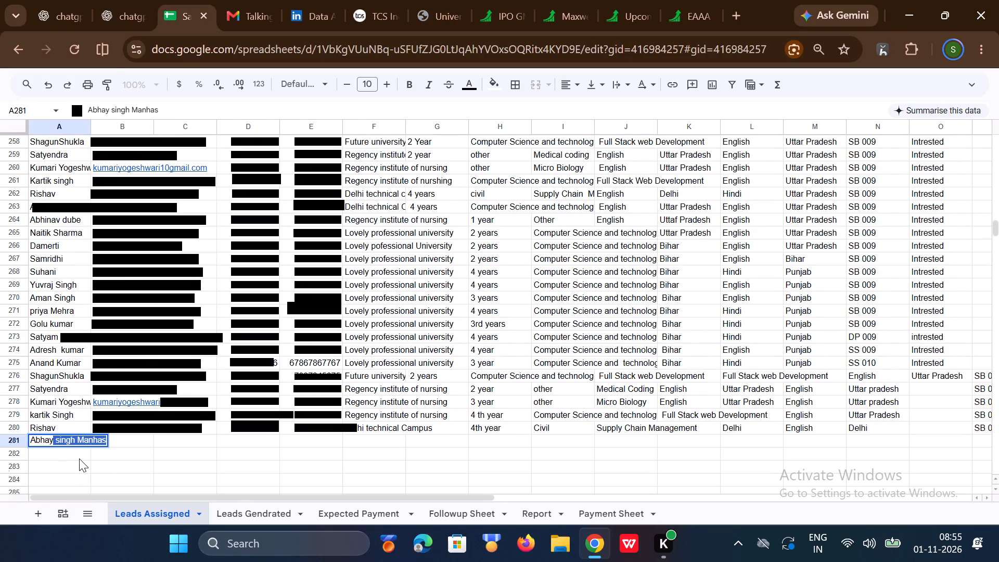
pyautogui.press('Tab')
# Open the e-mail cell B281 of the new Abhay record for entry.
pyautogui.tripleClick(135, 447)
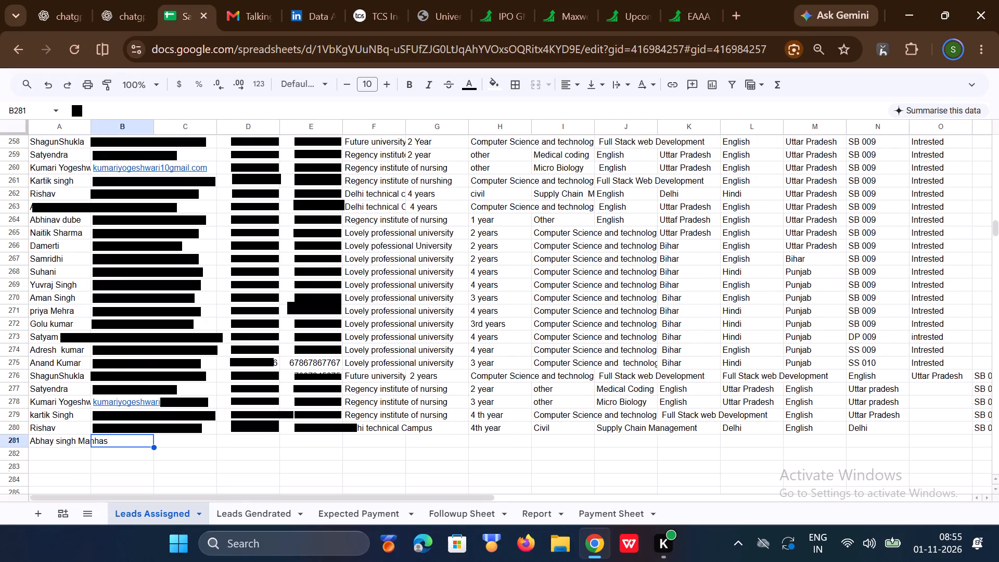
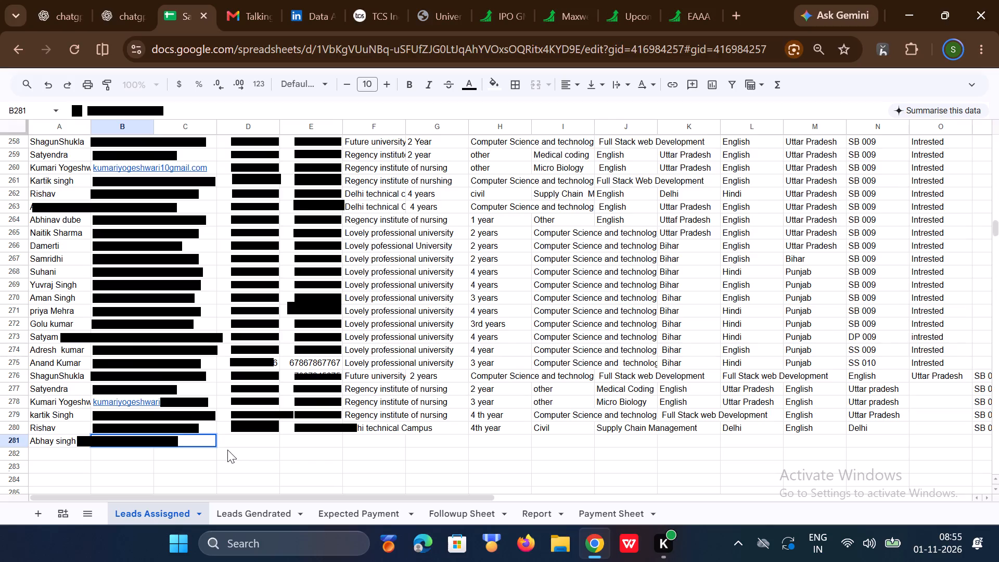
# Select cell D281 in the Abhay record for its entry.
pyautogui.click(252, 441)
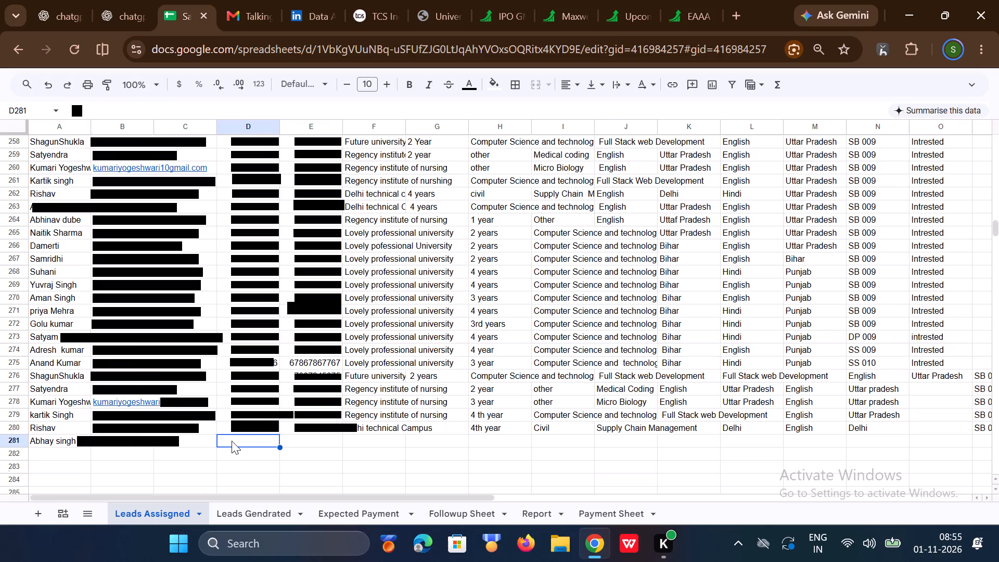
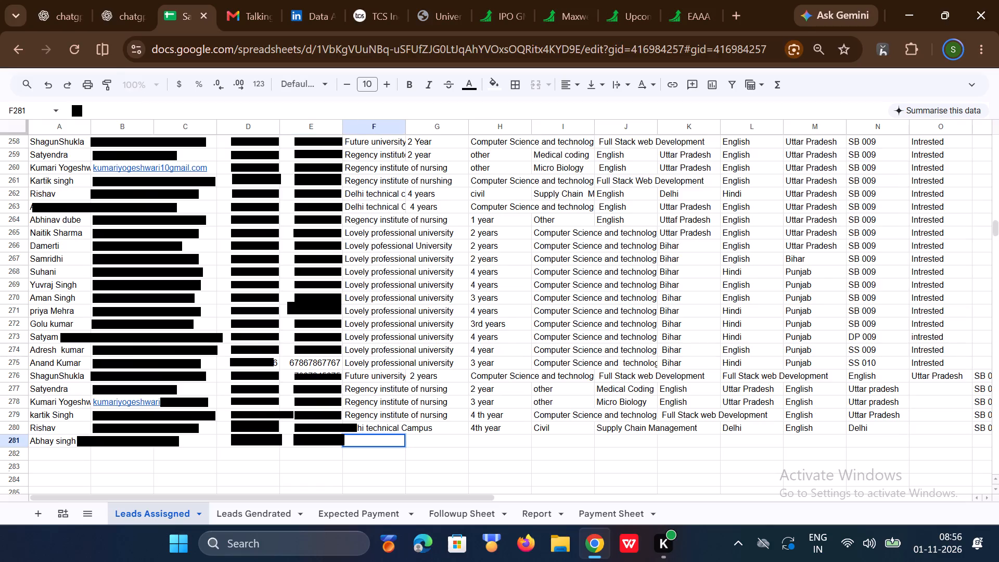
# Enter "Delhi technical campus" as the college in cell F281 of the Abhay record.
pyautogui.click(358, 441)
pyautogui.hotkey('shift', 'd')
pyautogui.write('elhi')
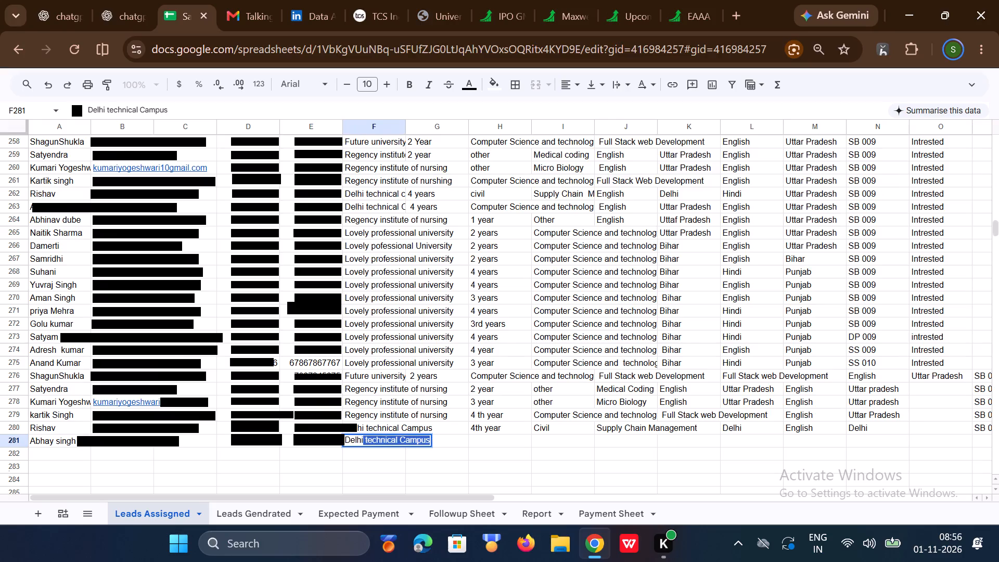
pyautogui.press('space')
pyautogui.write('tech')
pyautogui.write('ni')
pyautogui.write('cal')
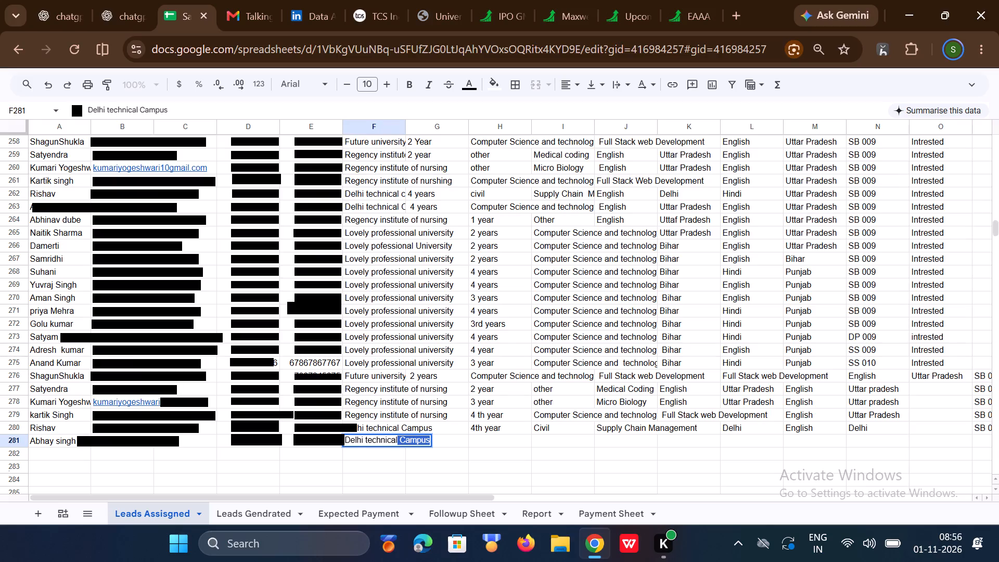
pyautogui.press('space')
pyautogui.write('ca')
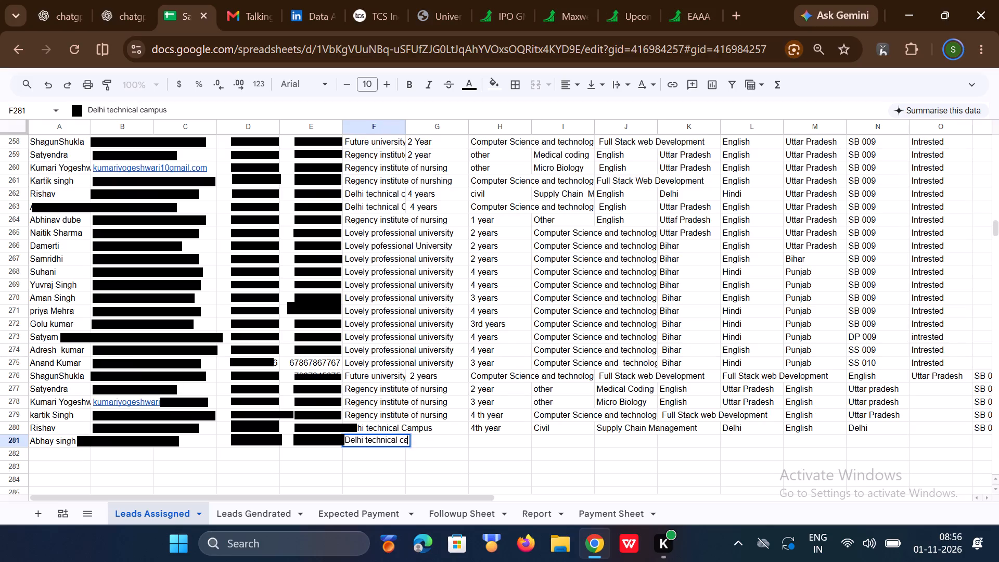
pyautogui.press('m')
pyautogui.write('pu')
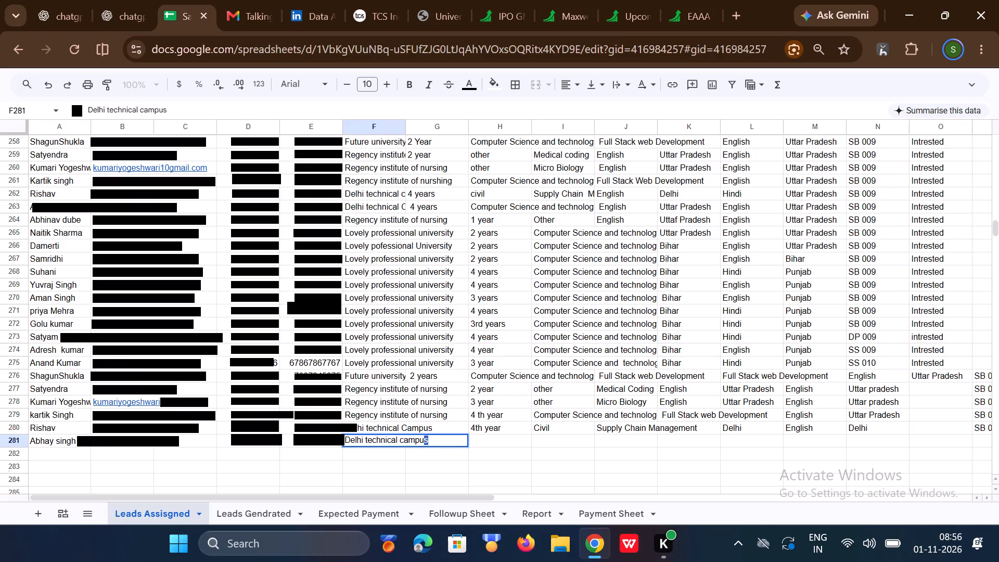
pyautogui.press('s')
# Enter "4 th year" as the year of study in cell H281 of the Abhay record.
pyautogui.doubleClick(492, 444)
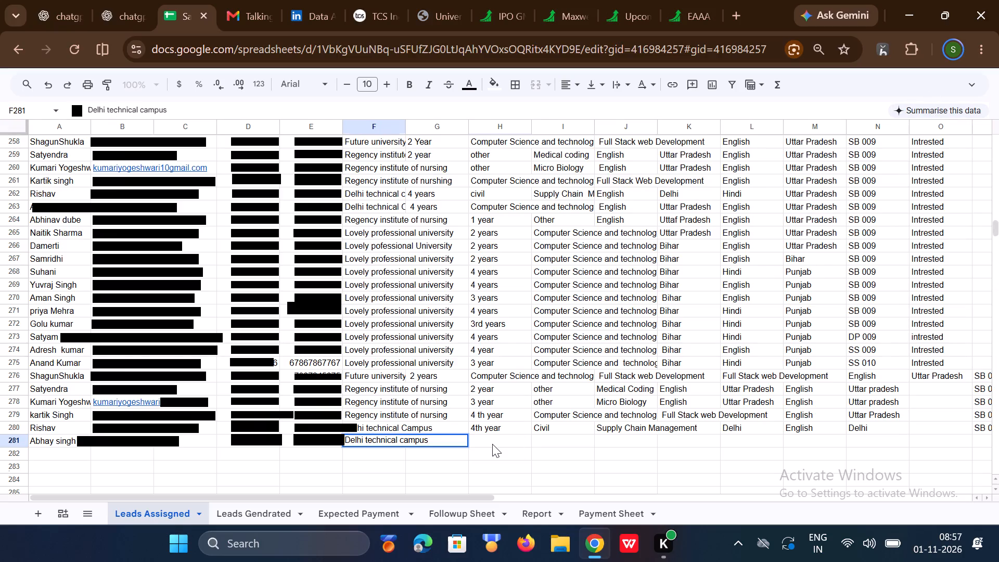
pyautogui.hotkey('shift', '$')
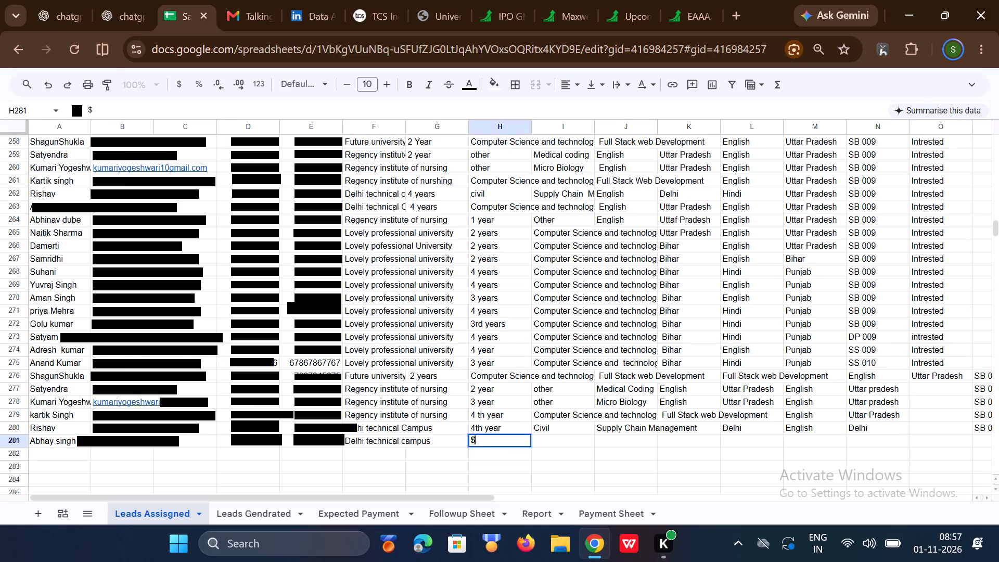
pyautogui.press('BackSpace')
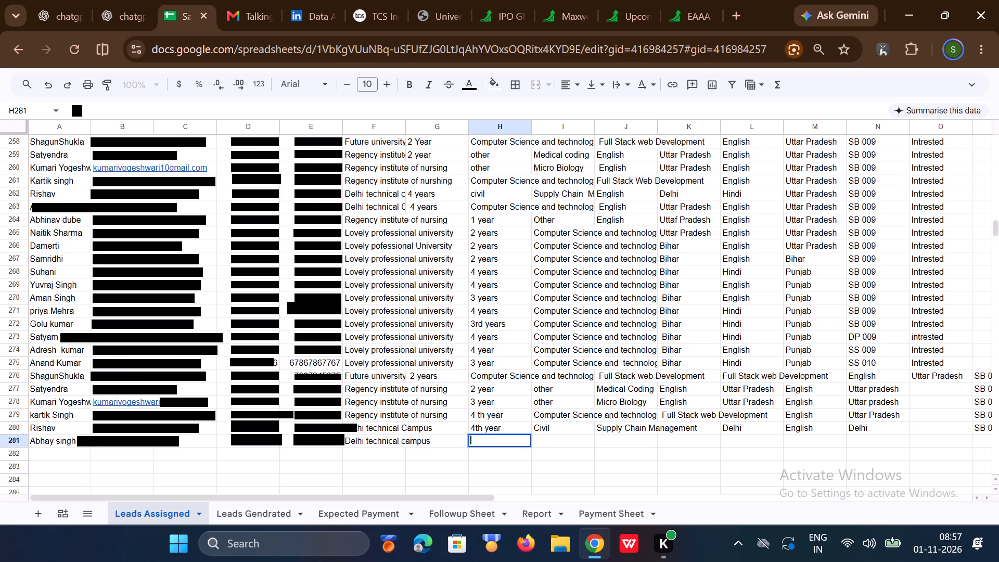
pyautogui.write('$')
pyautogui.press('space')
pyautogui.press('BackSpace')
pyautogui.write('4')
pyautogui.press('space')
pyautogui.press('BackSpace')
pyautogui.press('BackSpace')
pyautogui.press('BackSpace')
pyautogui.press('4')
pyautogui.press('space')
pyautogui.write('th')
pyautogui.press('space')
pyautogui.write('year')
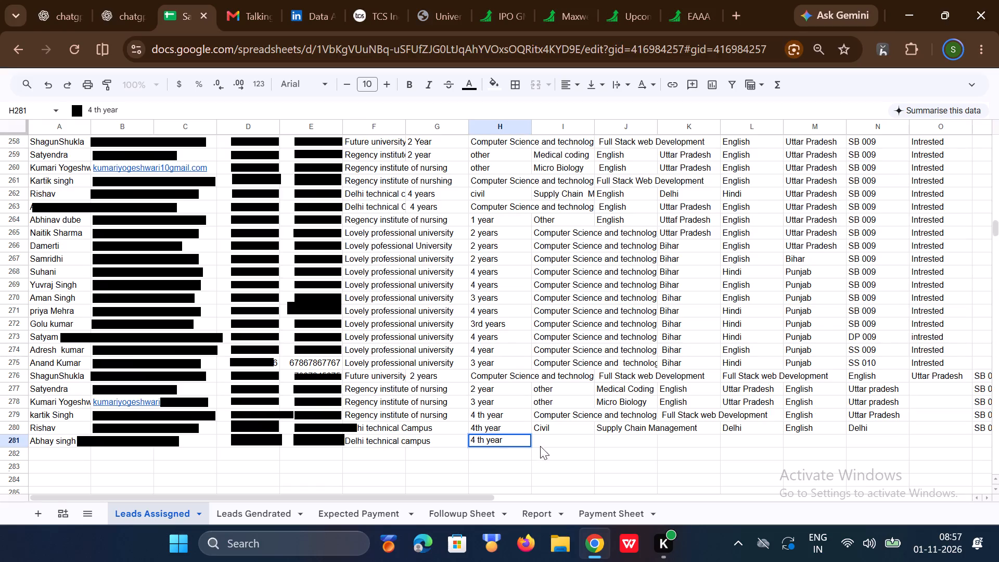
# Enter "Computer Science and technology" as the field of study in cell I281 of the Abhay record.
pyautogui.doubleClick(564, 437)
pyautogui.click(563, 439)
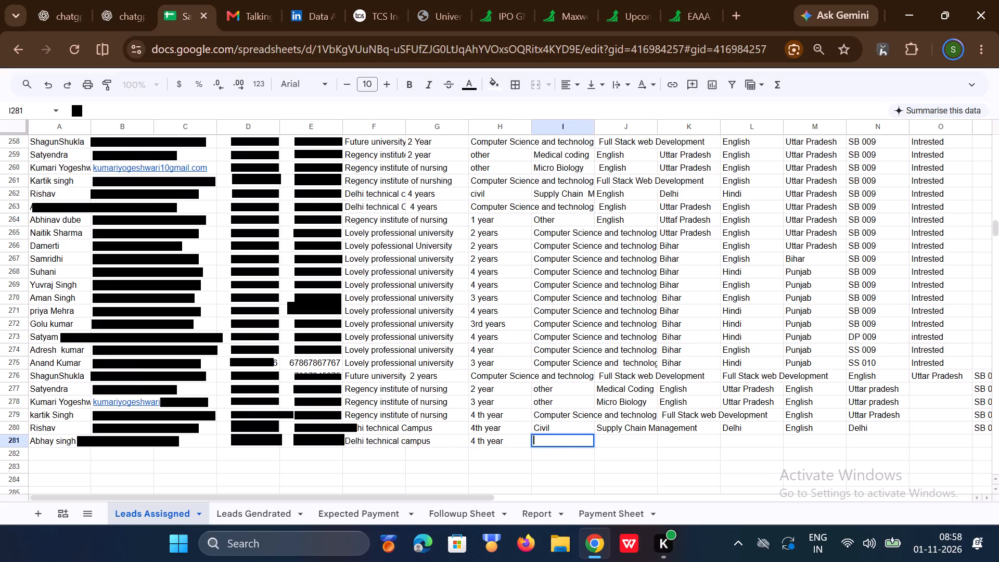
pyautogui.click(563, 439)
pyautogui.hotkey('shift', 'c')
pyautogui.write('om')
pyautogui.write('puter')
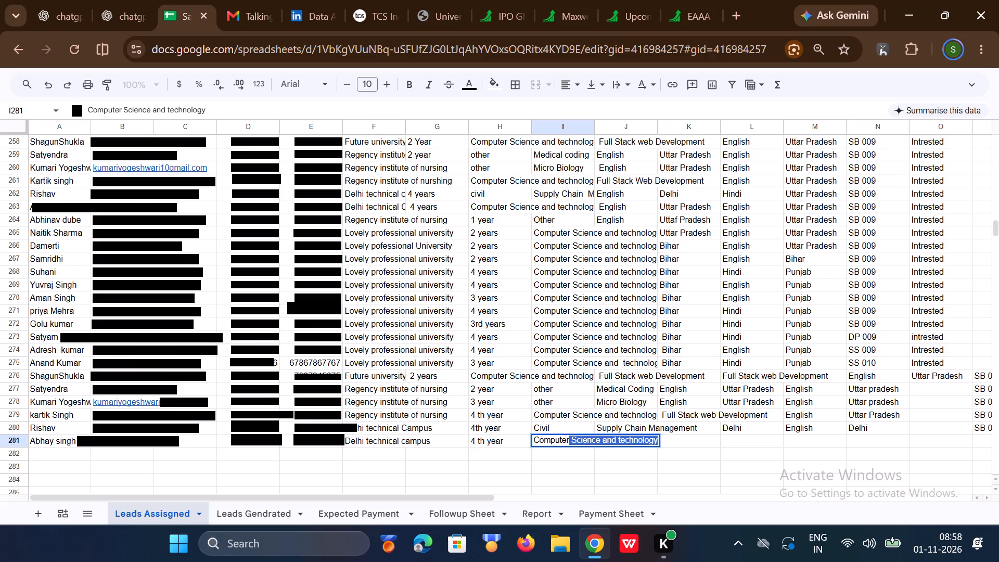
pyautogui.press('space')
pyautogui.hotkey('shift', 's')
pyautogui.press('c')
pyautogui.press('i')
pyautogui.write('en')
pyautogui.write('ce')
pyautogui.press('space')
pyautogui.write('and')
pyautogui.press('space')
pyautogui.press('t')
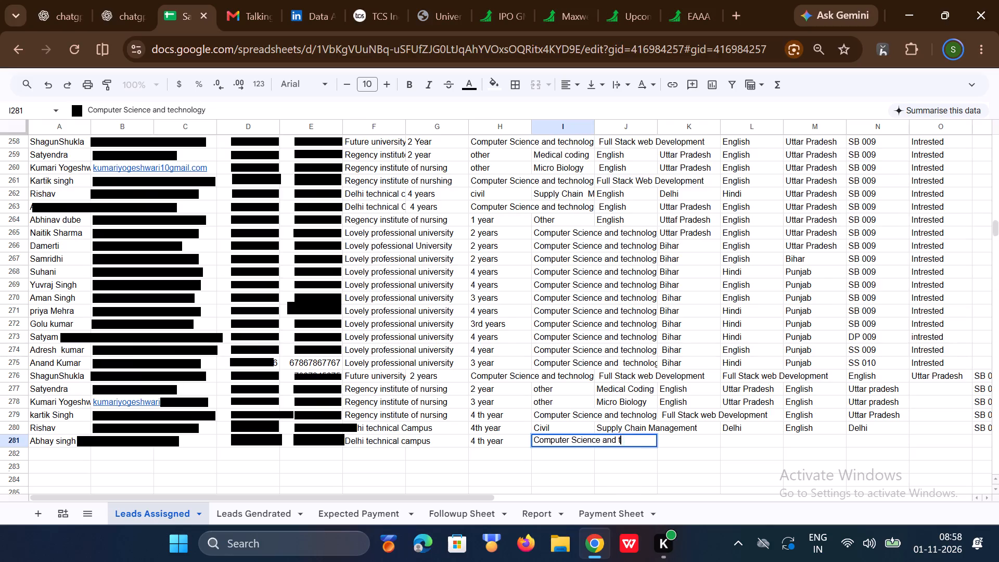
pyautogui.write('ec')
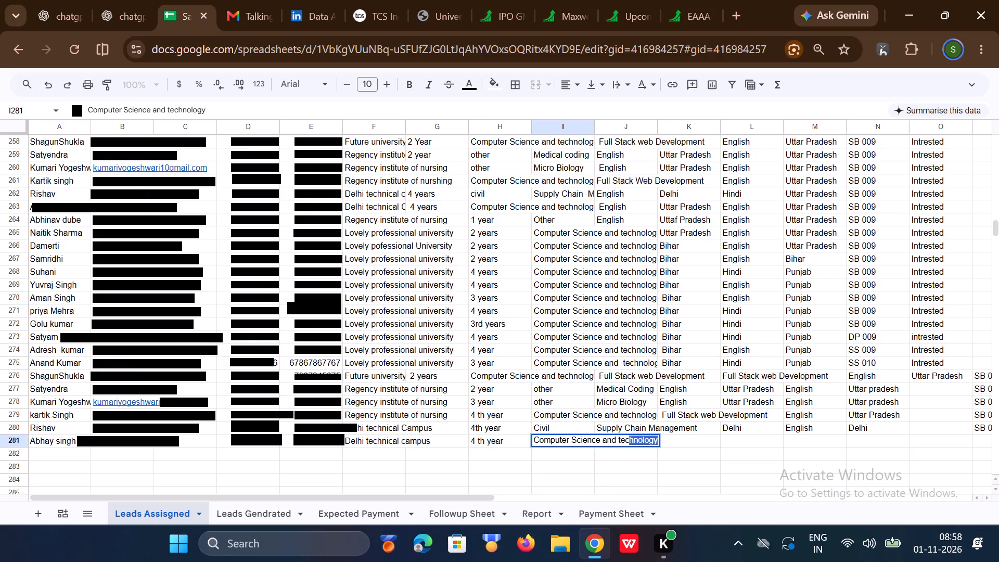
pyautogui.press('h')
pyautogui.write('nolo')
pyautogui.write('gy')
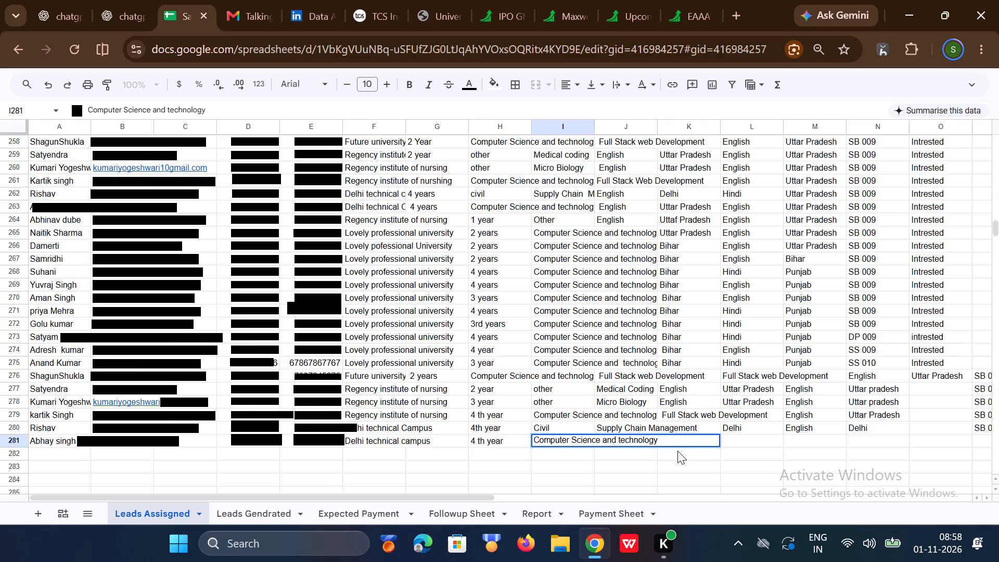
# Enter "English" with a leading space in cell K281 of the Abhay record.
pyautogui.click(692, 451)
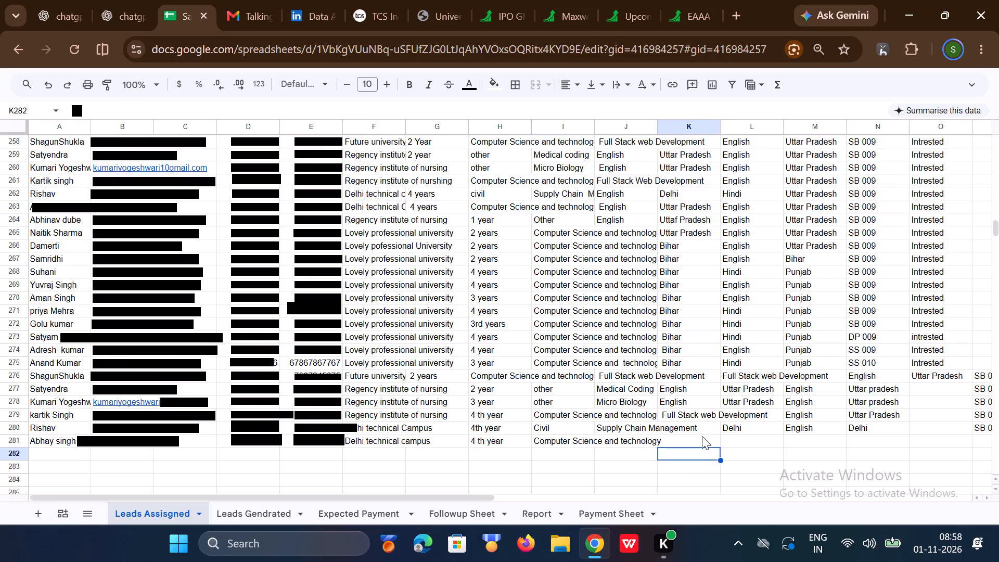
pyautogui.doubleClick(700, 438)
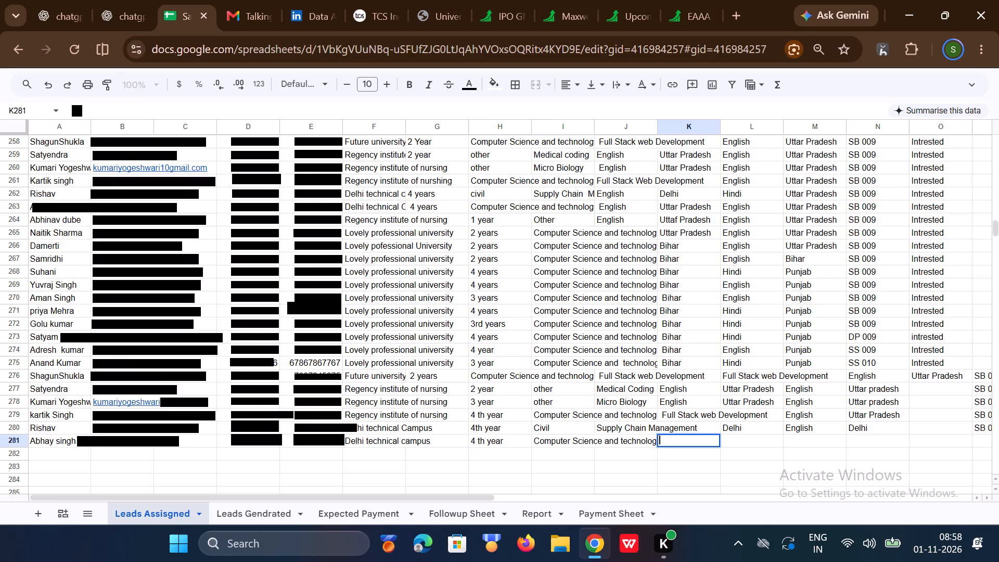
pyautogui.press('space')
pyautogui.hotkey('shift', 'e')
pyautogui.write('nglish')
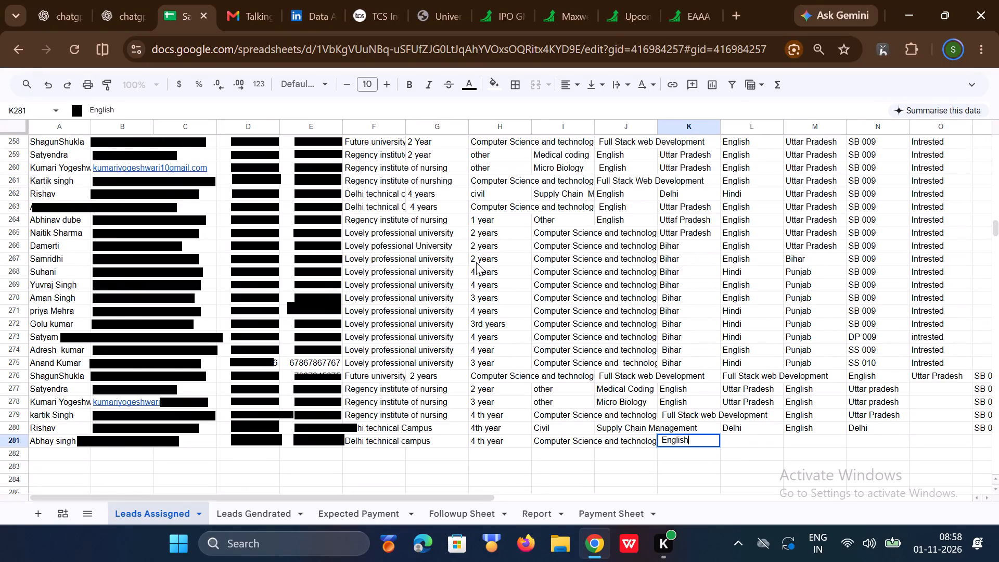
# Enter "Uttar Pradesh" as the state in cell L281 of the Abhay record.
pyautogui.doubleClick(736, 439)
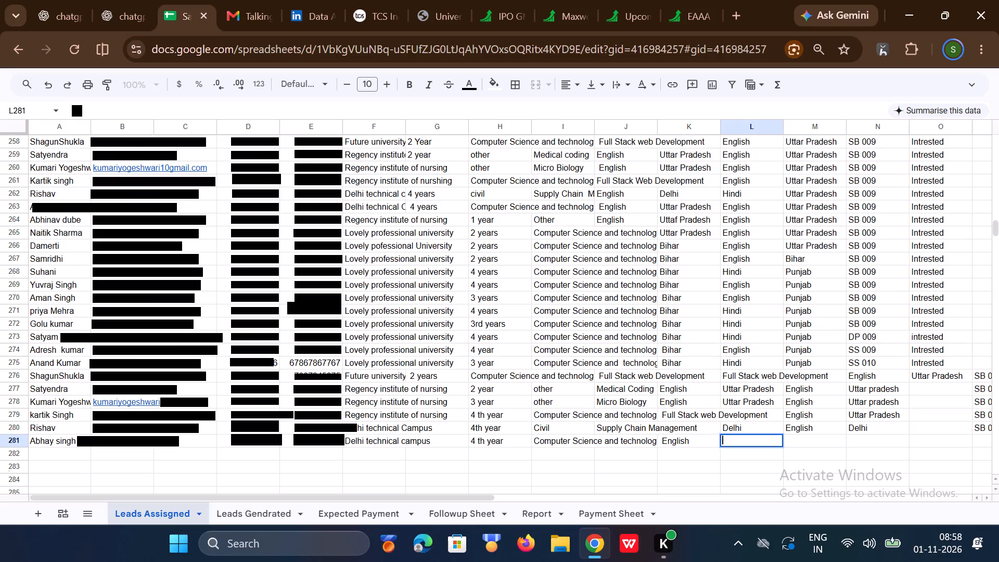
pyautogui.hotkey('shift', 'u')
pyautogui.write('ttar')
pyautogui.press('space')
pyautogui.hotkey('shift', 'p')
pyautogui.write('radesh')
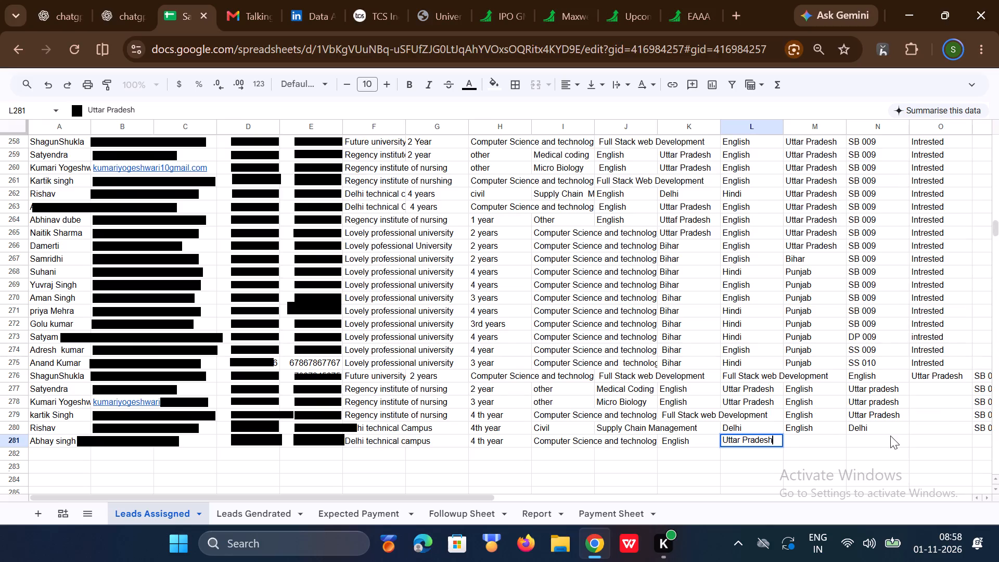
# Enter "English" in cell M281 of the Abhay record.
pyautogui.doubleClick(801, 443)
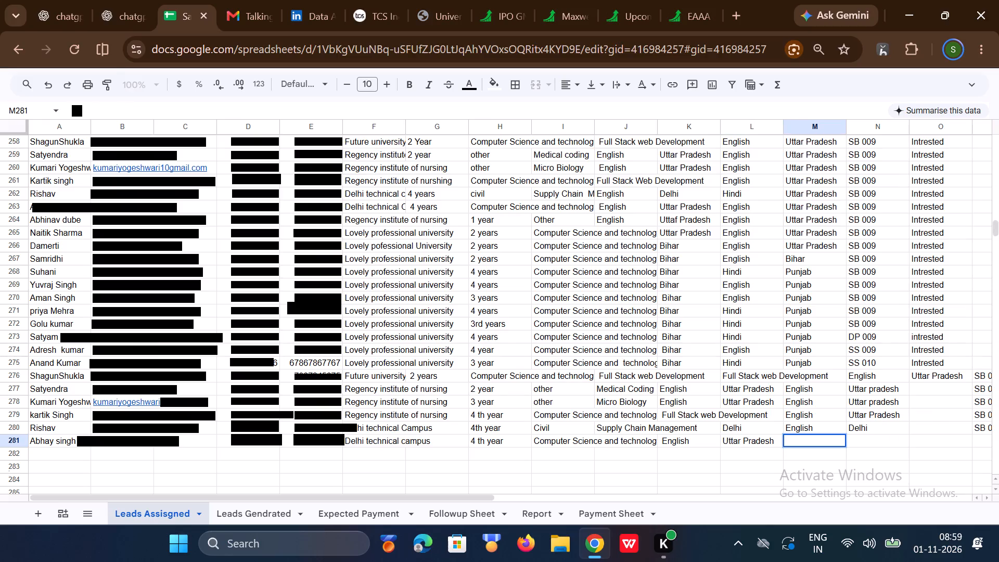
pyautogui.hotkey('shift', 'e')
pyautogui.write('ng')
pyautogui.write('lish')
# Enter "Uttar Pradesh" in cell N281 of the Abhay record.
pyautogui.doubleClick(867, 437)
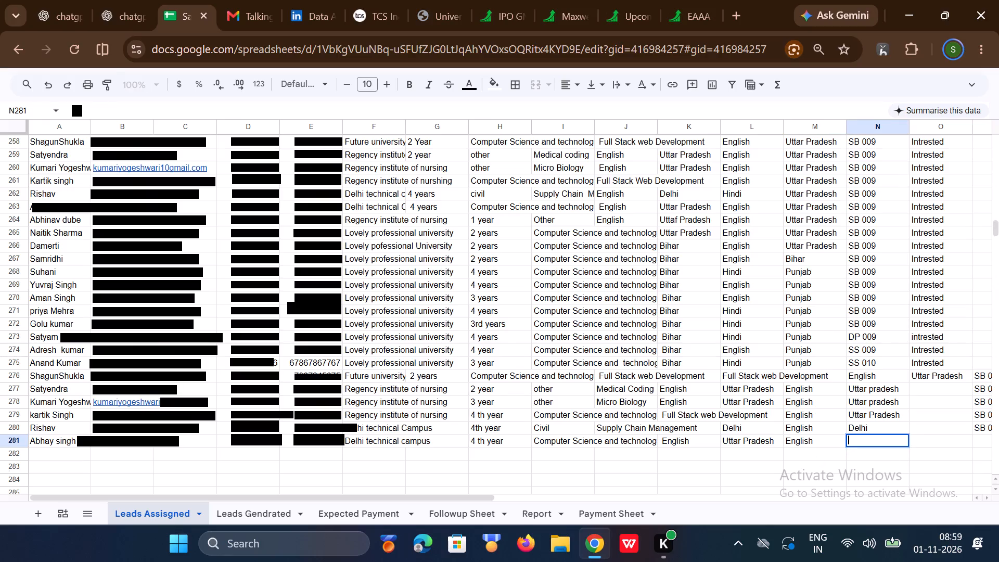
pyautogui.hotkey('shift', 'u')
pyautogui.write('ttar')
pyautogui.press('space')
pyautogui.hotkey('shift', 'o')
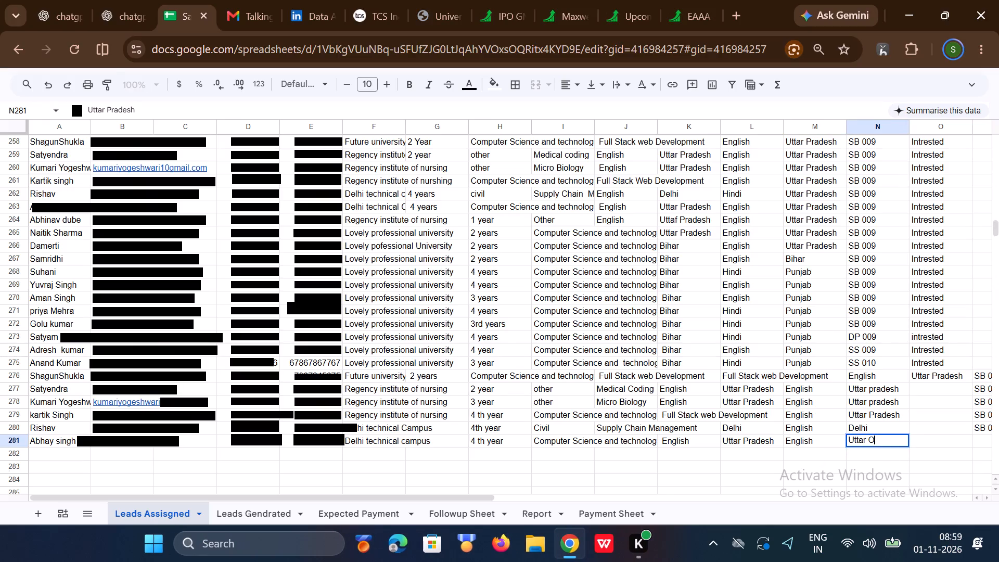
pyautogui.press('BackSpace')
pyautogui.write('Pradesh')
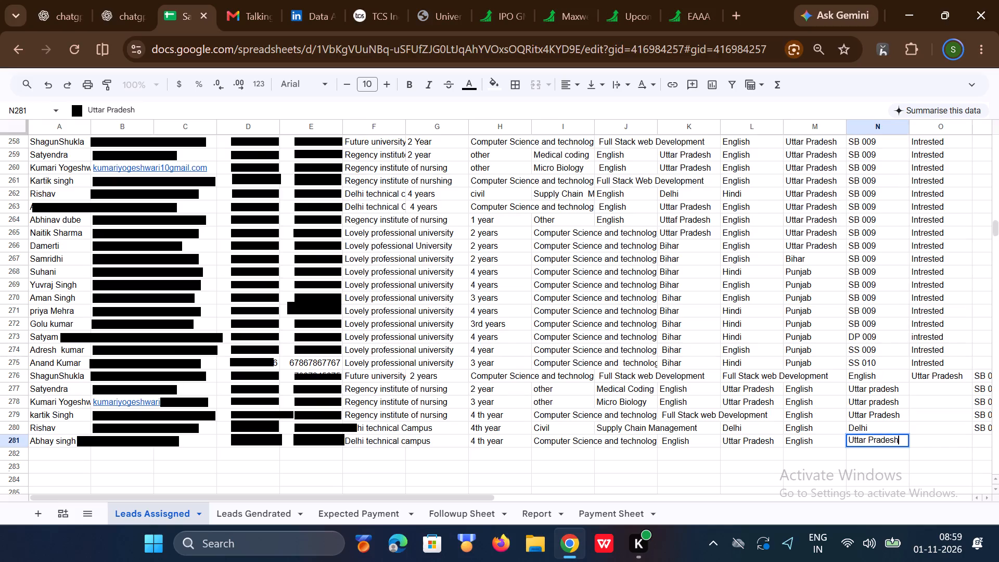
# Enter the code "SB 009" in cell P281 of the Abhay record.
pyautogui.hscroll(-1, 916, 448)
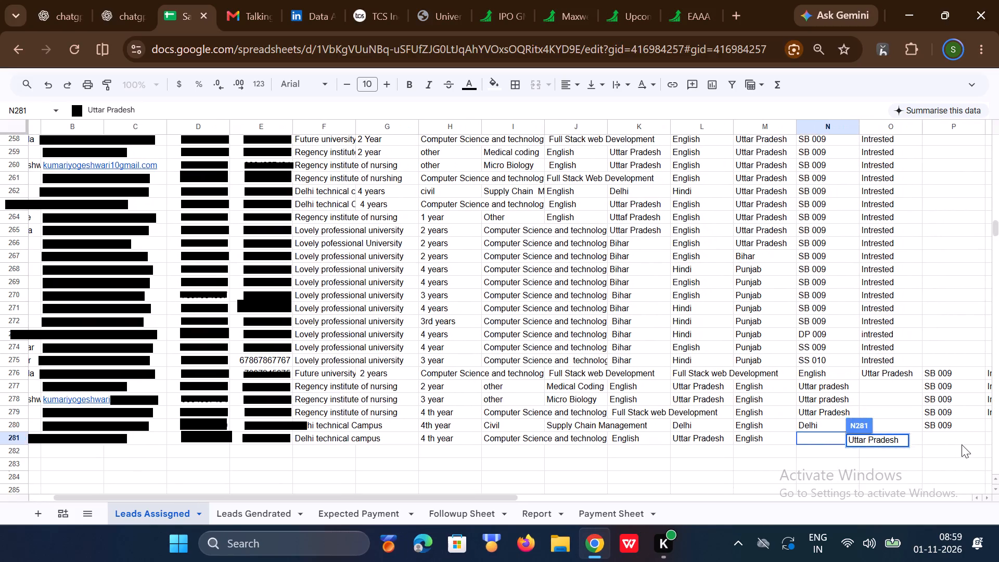
pyautogui.click(962, 444)
pyautogui.doubleClick(947, 445)
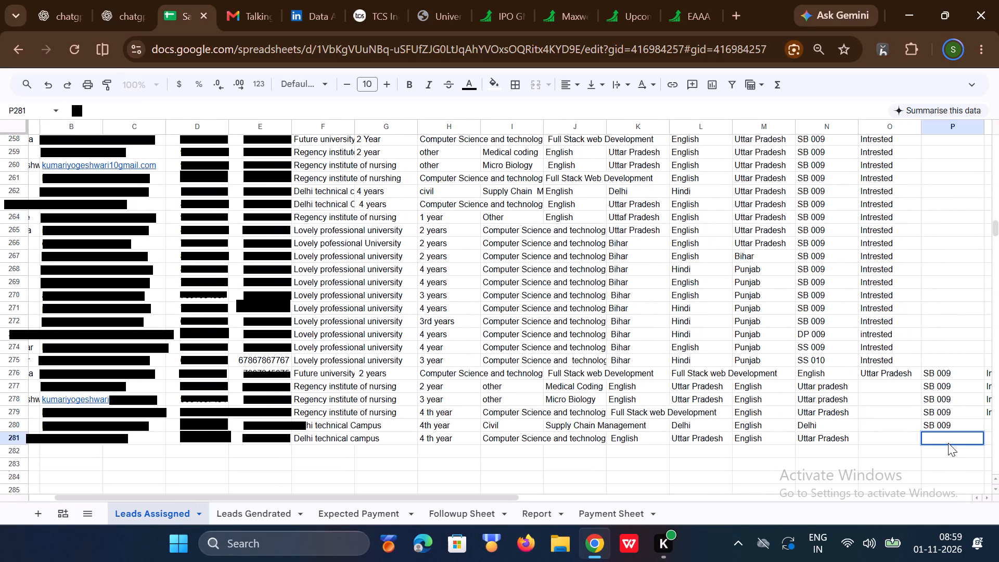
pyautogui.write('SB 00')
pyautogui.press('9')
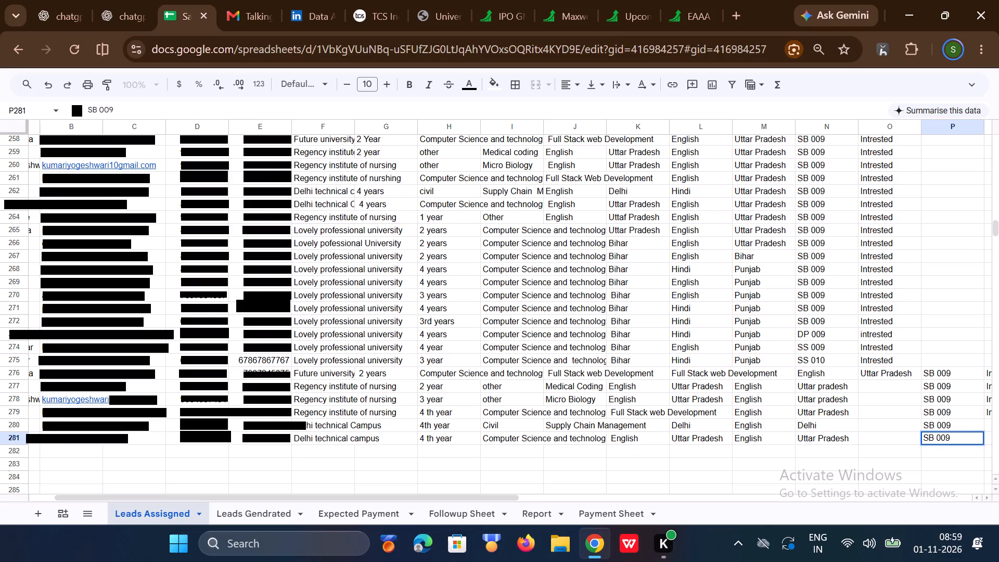
# Enter the status "Intrested" in cell Q281 of the Abhay record.
pyautogui.hscroll(-2, 907, 470)
pyautogui.click(921, 470)
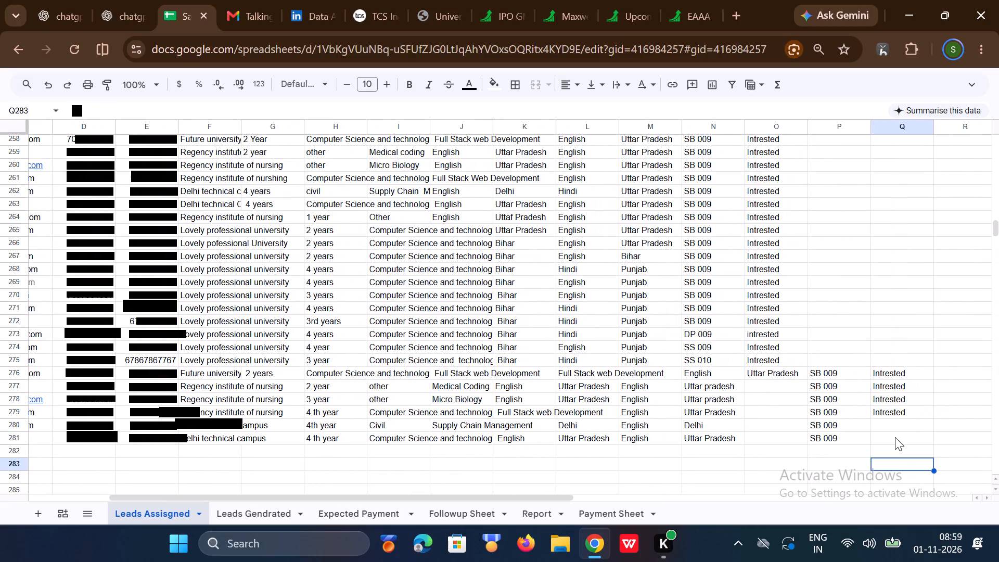
pyautogui.doubleClick(895, 437)
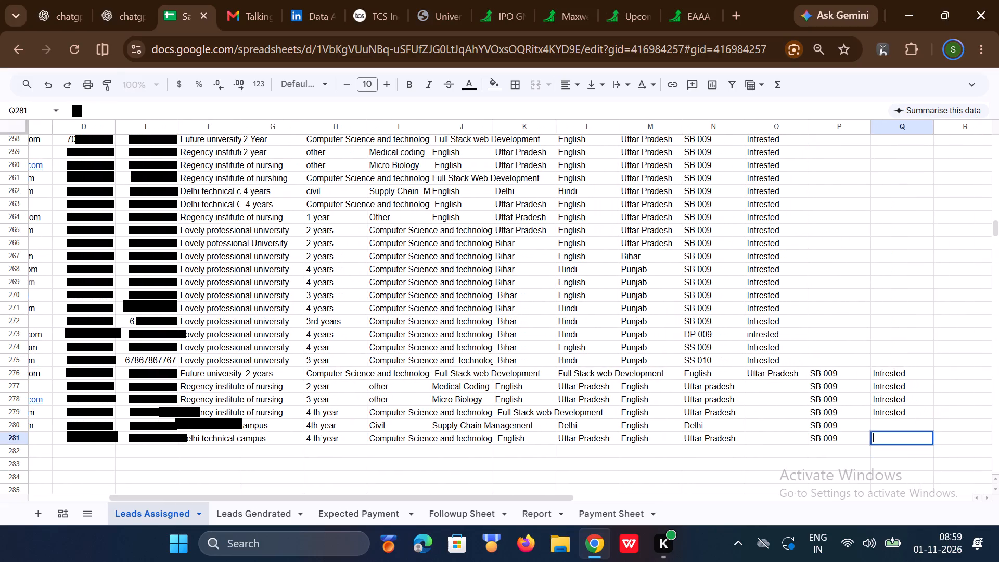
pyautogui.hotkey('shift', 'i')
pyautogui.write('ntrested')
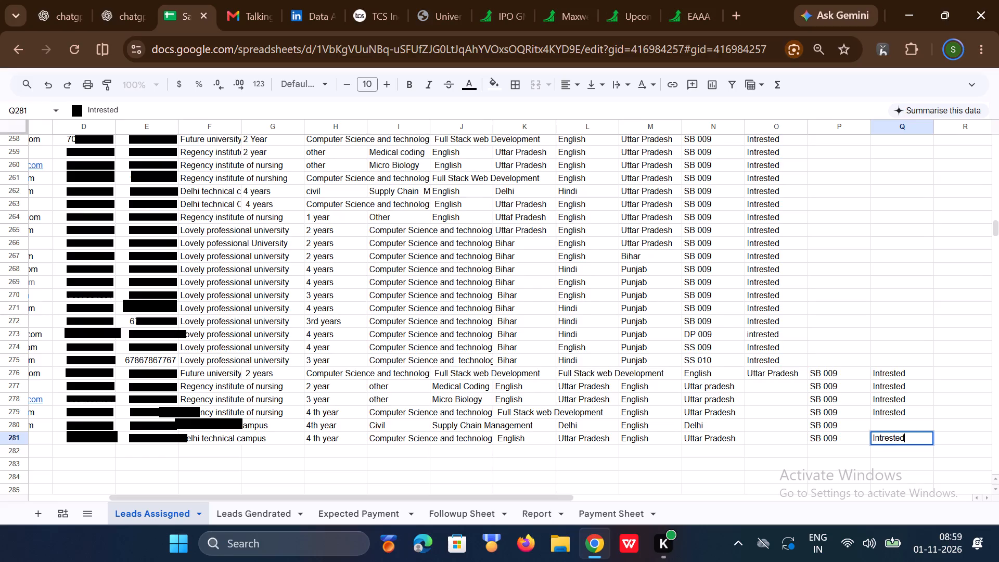
# Fill in the missing status "Intrested" in cell Q280 of the Rishav record.
pyautogui.doubleClick(888, 424)
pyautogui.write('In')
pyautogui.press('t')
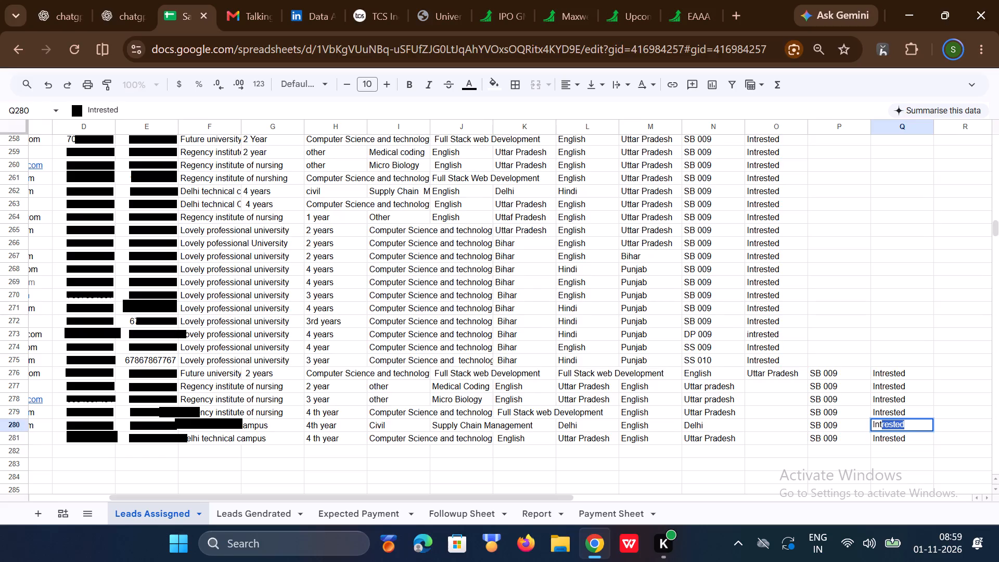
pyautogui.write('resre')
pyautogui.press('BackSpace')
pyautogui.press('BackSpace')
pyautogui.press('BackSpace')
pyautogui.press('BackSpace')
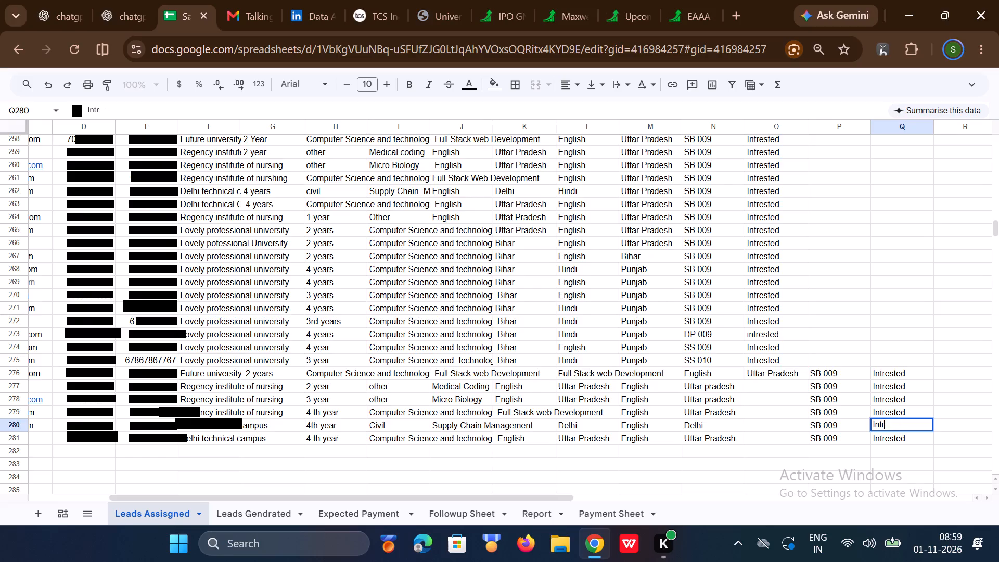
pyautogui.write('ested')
pyautogui.click(956, 364)
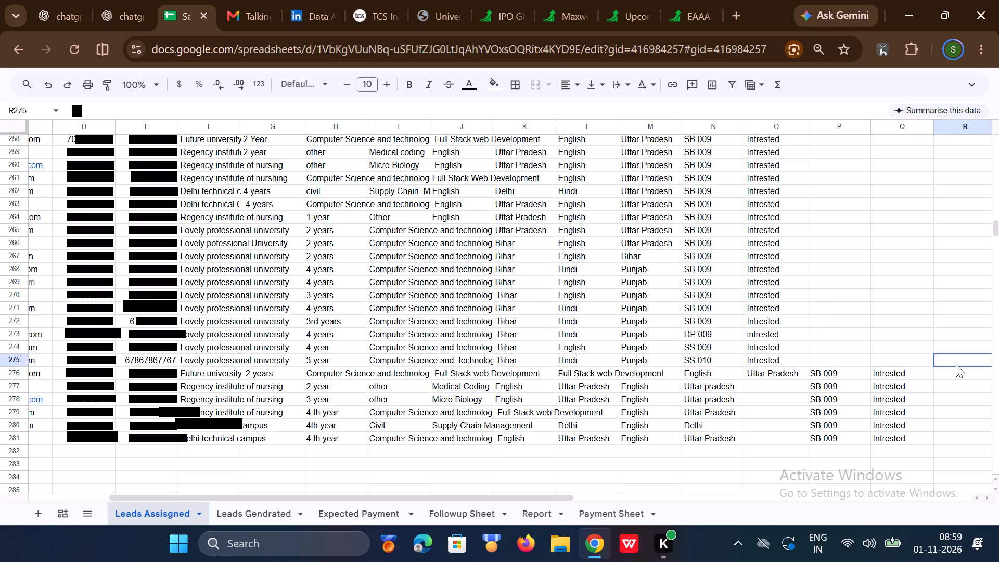
# Start a new lead record in row 282 by entering the lead's full name, first name Abhinav, in cell A282.
pyautogui.scroll(-2, 938, 392)
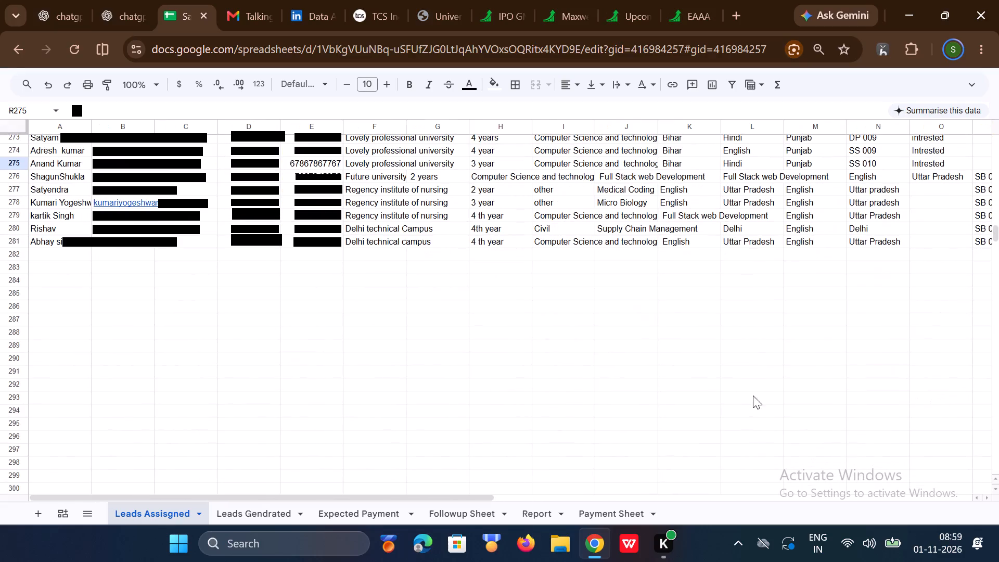
pyautogui.click(48, 257)
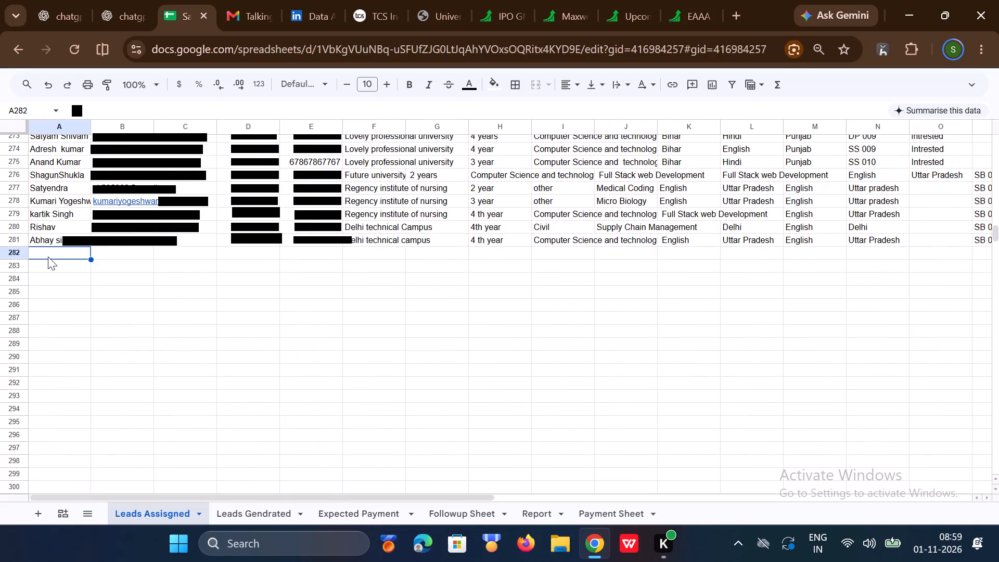
pyautogui.scroll(2, 114, 339)
pyautogui.scroll(-1, 114, 339)
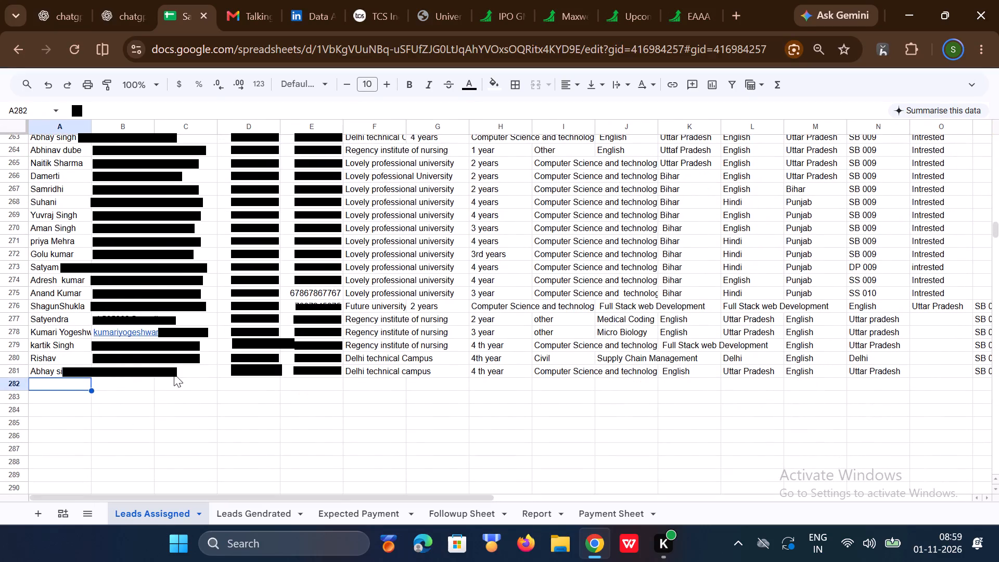
pyautogui.click(45, 387)
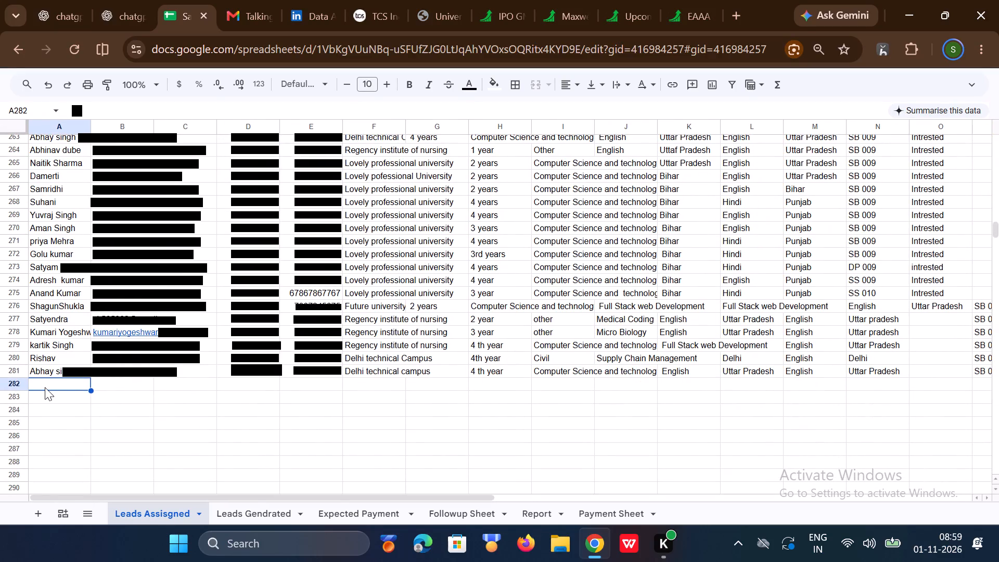
pyautogui.click(46, 387)
pyautogui.scroll(1, 52, 404)
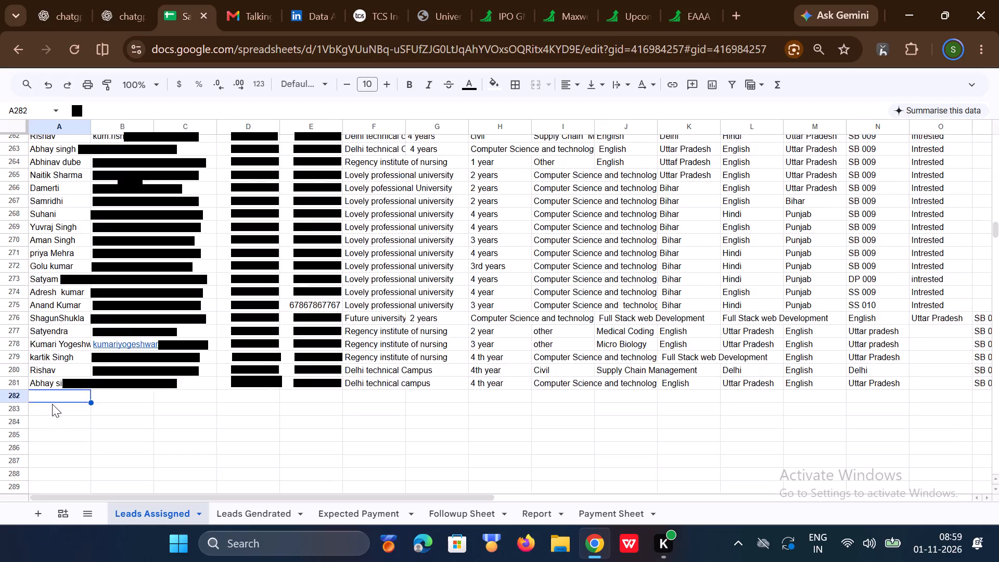
pyautogui.scroll(1, 52, 404)
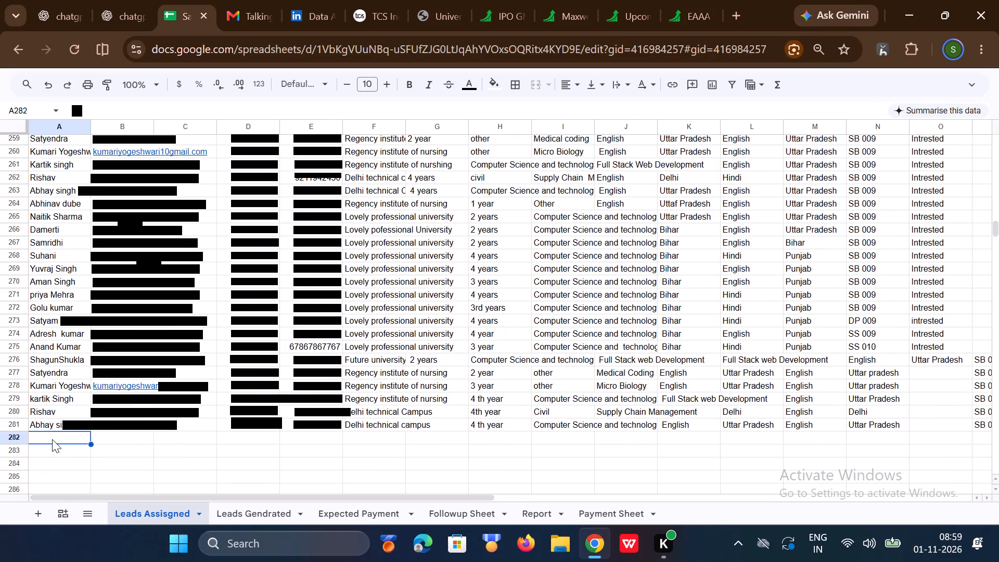
pyautogui.doubleClick(52, 439)
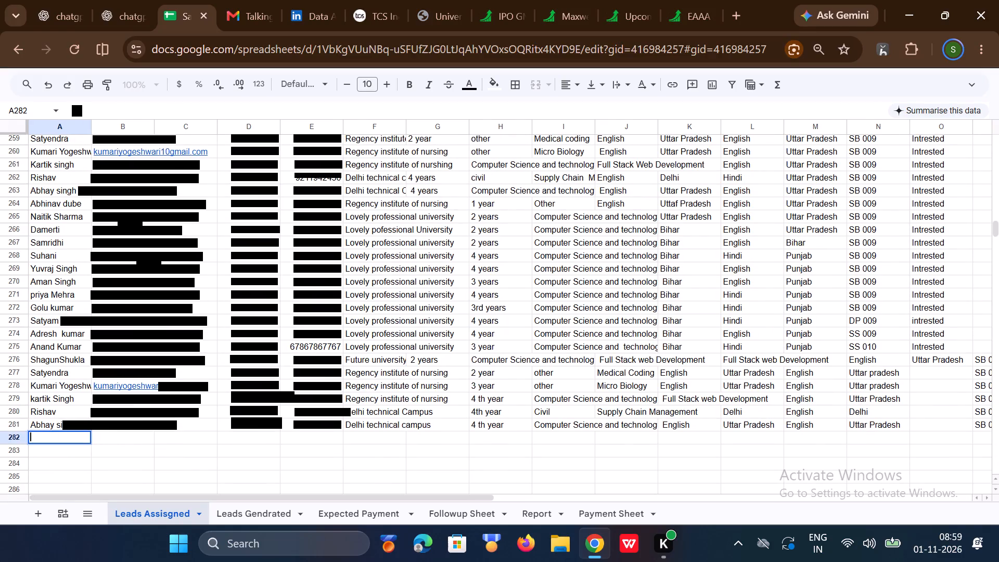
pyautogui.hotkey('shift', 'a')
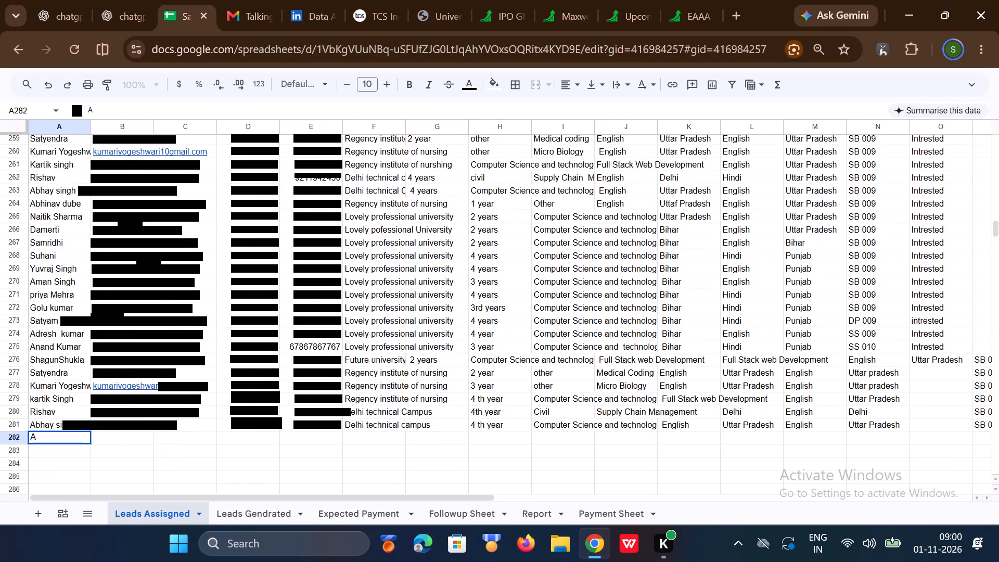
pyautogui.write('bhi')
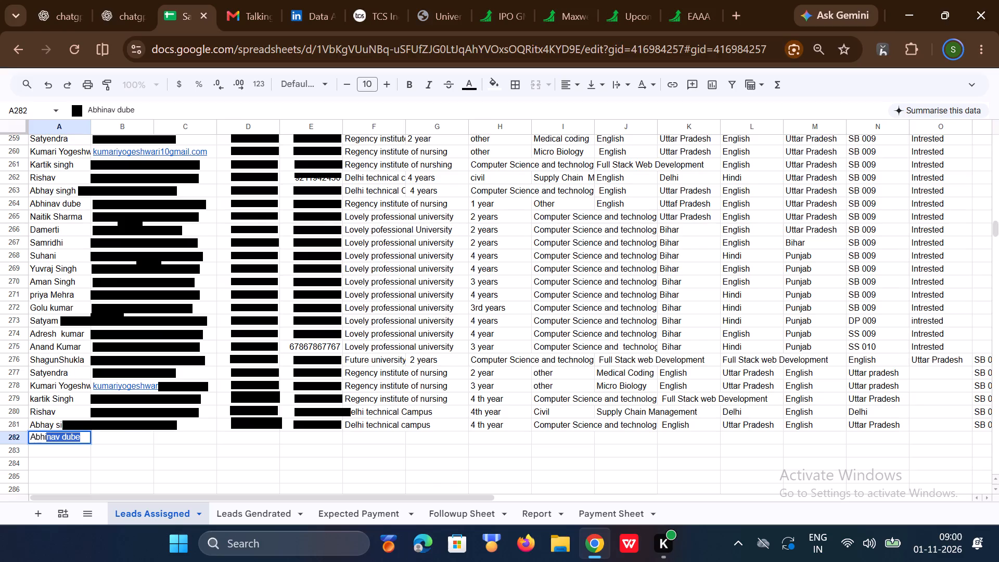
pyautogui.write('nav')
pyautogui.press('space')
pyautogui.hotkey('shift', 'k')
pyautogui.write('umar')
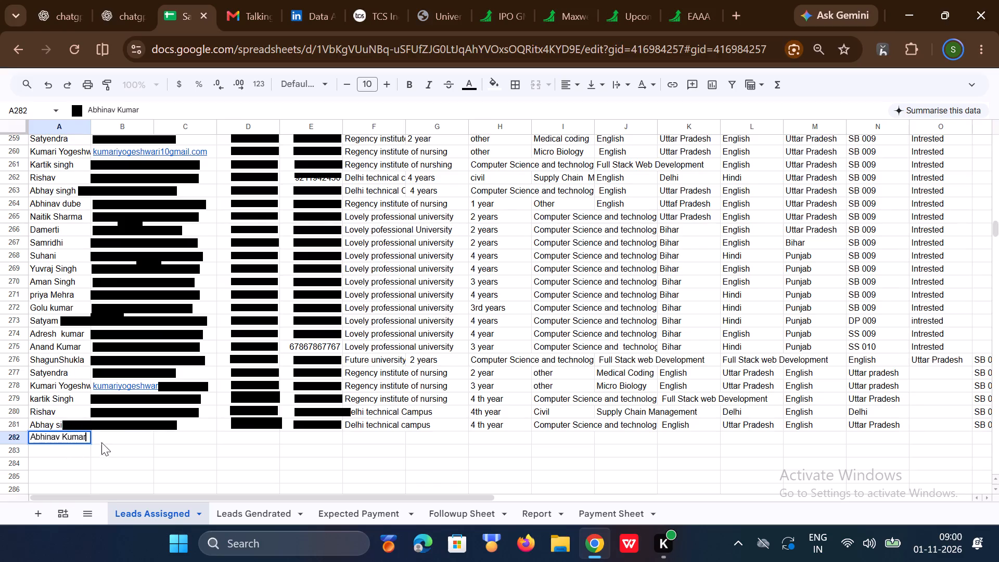
# Enter the lead's e-mail address in cell B282 of the Abhinav record.
pyautogui.doubleClick(111, 438)
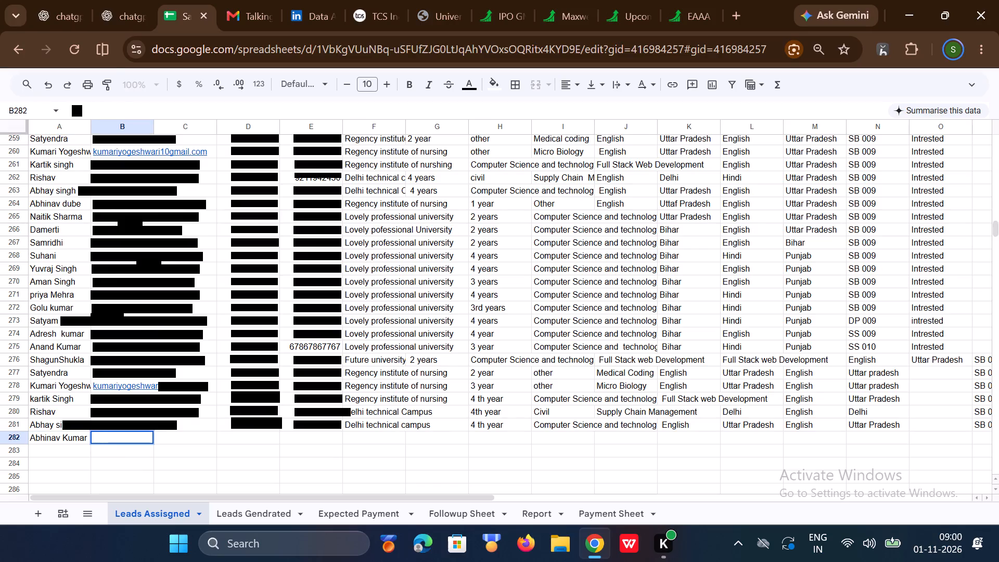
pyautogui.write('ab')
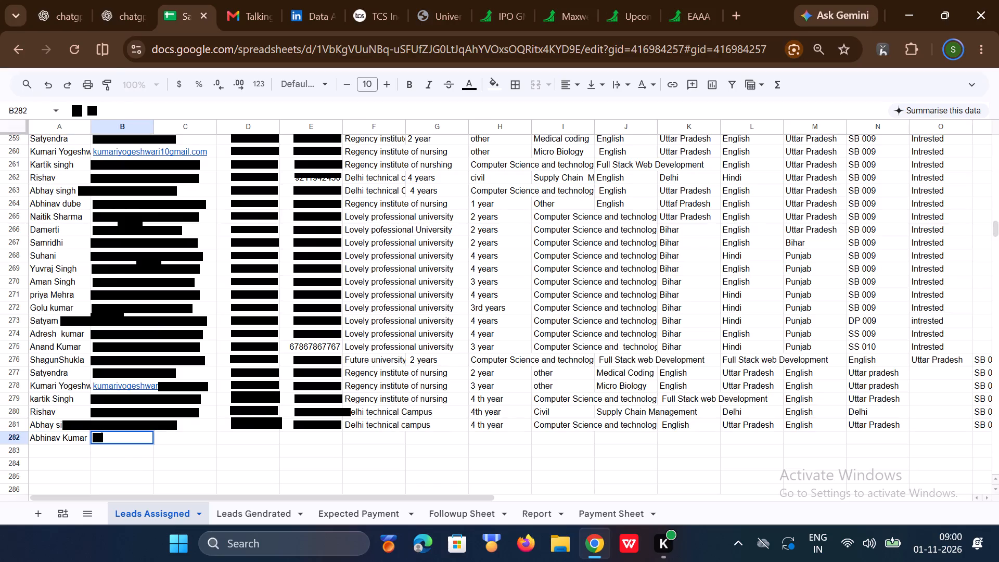
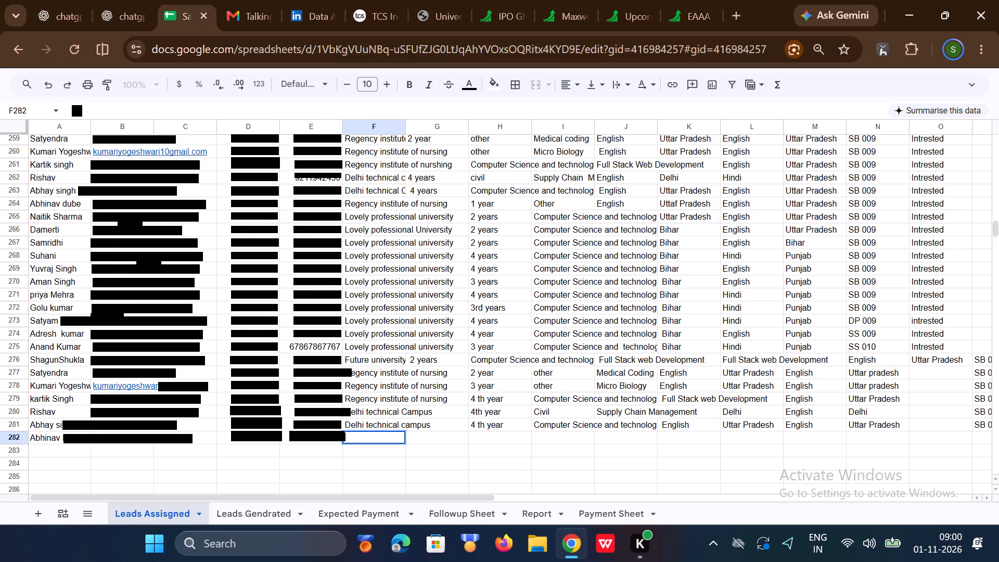
# Enter the college "Lovely professional university" in cell F282 of the Abhinav record.
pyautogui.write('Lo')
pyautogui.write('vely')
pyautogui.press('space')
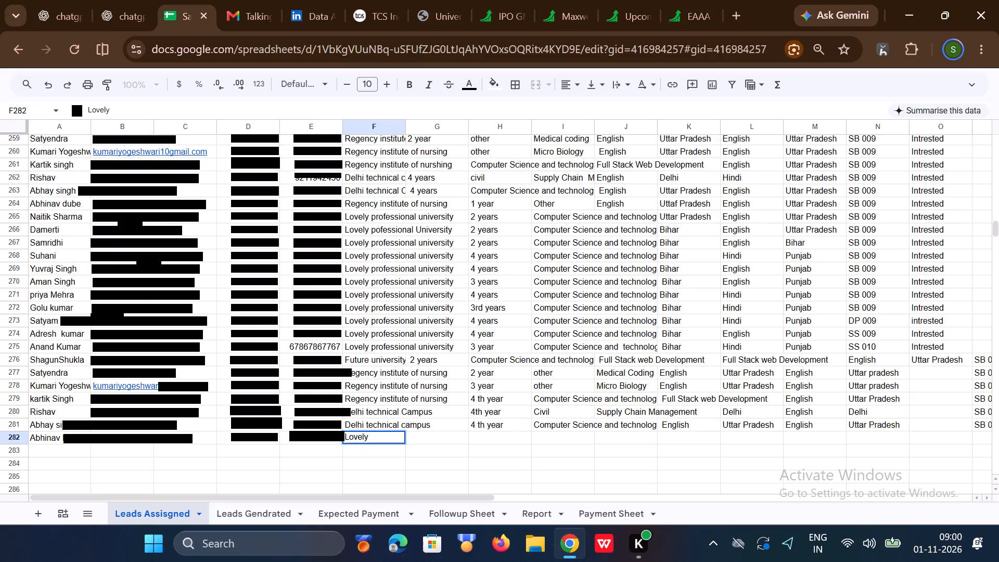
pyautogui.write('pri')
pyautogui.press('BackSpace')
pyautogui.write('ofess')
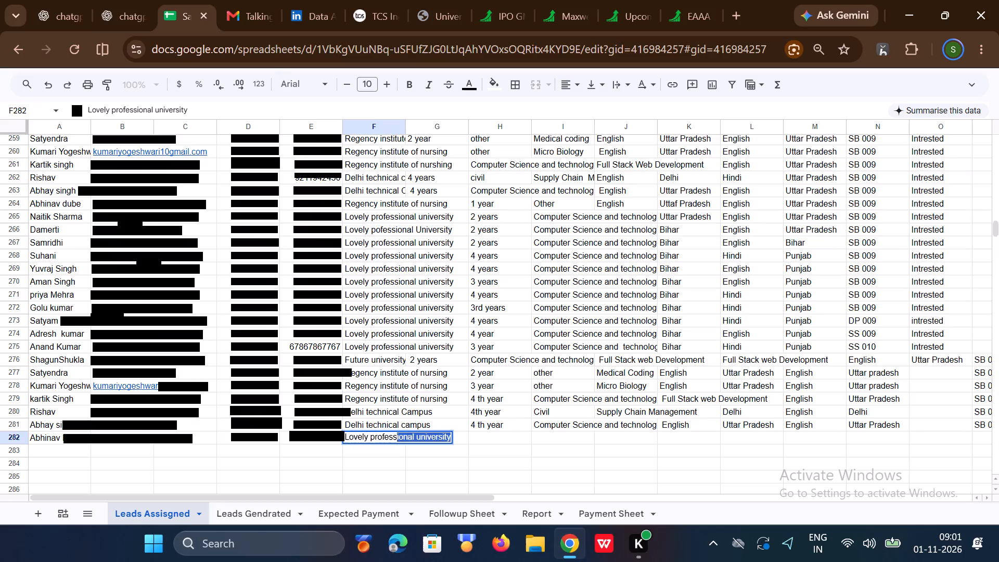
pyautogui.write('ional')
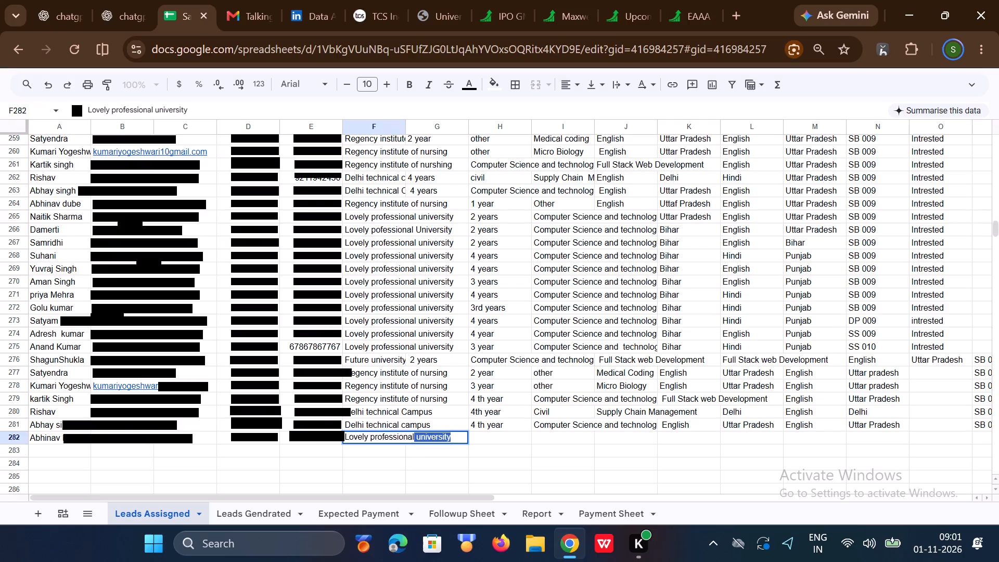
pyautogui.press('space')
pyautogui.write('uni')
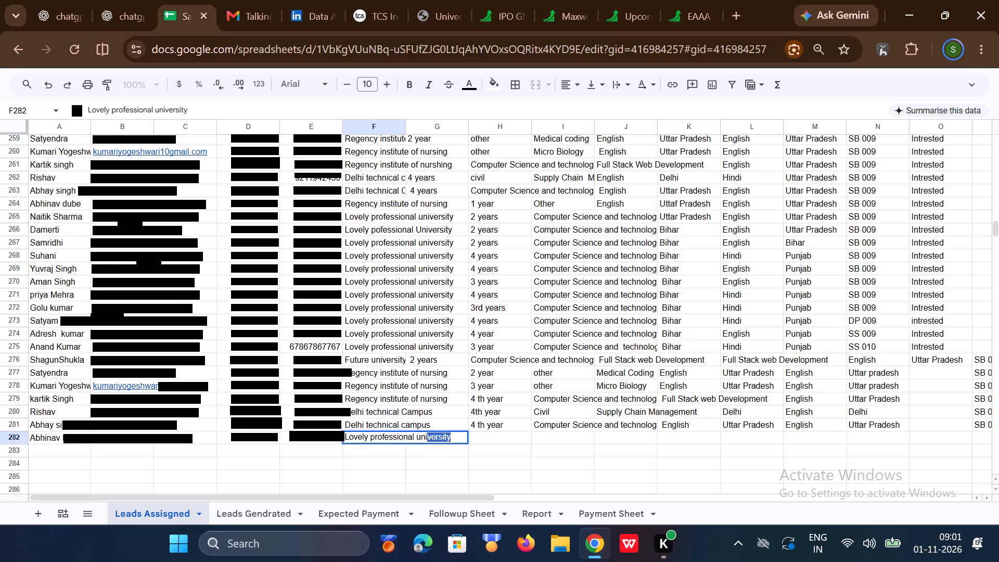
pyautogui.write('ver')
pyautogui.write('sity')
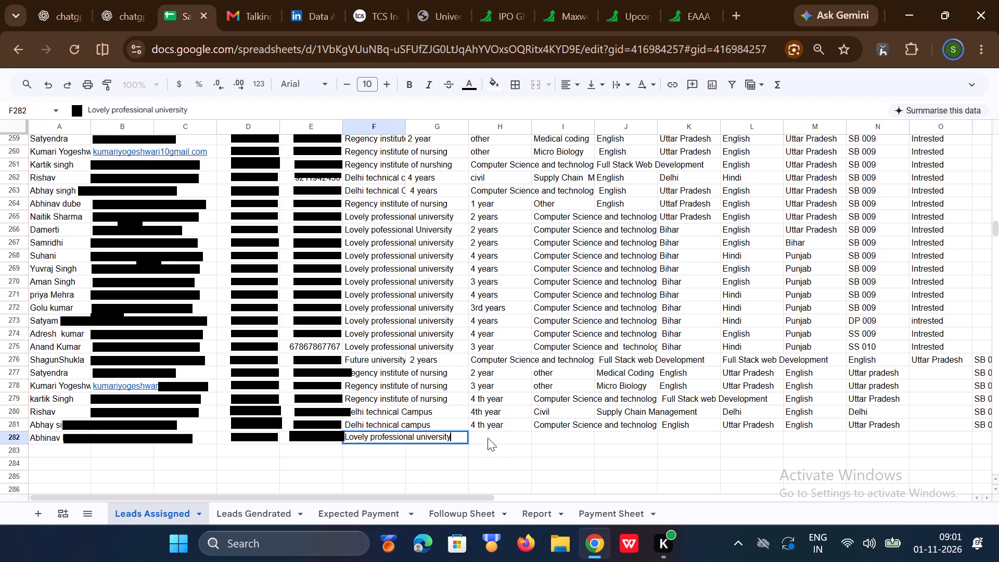
# Enter the study year "4 th year" in cell H282 of the Abhinav record.
pyautogui.doubleClick(492, 438)
pyautogui.hotkey('shift', '$')
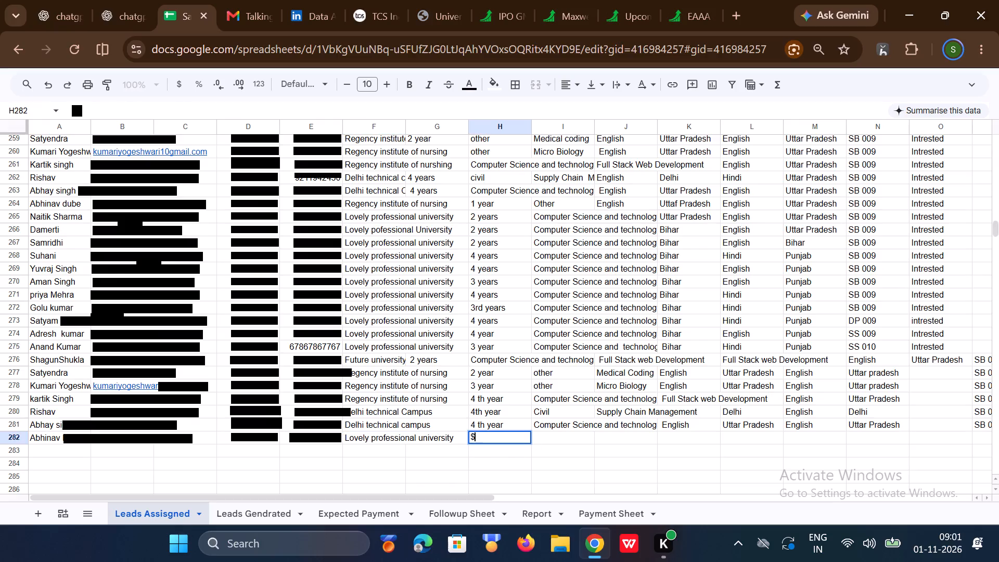
pyautogui.press('BackSpace')
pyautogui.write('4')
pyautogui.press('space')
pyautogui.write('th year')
# Enter the branch "Computer Science and technology" in cell I282 of the Abhinav record.
pyautogui.doubleClick(546, 440)
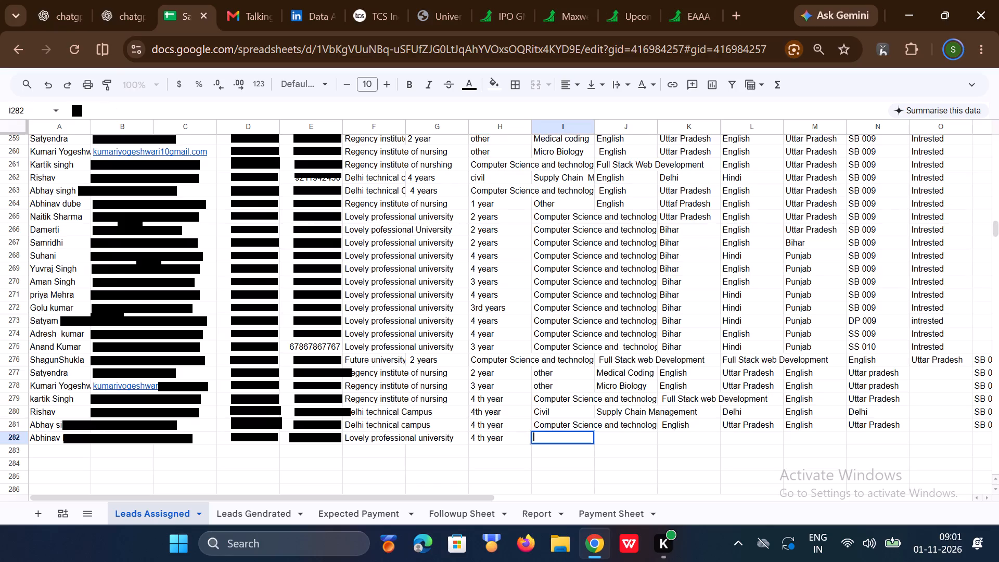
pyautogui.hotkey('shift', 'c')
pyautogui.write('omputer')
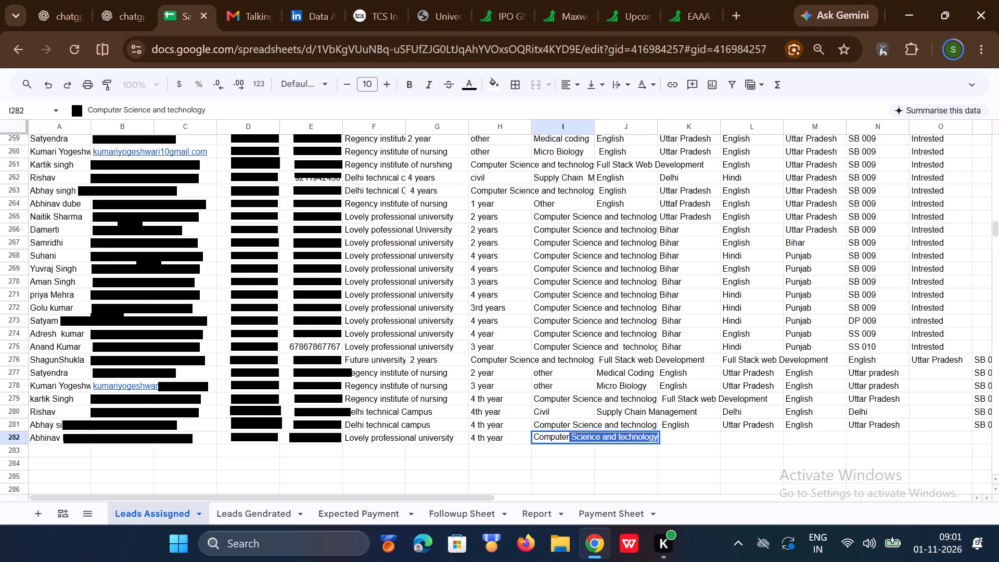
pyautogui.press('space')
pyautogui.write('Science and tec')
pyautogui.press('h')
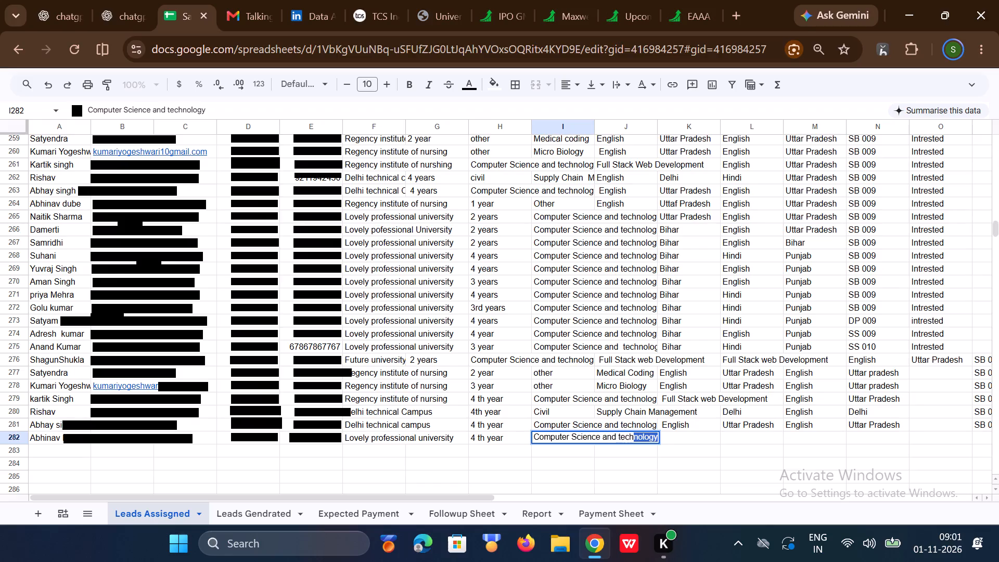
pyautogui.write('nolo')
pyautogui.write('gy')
# Enter "English" with a leading space in cell K282 of the Abhinav record.
pyautogui.click(676, 471)
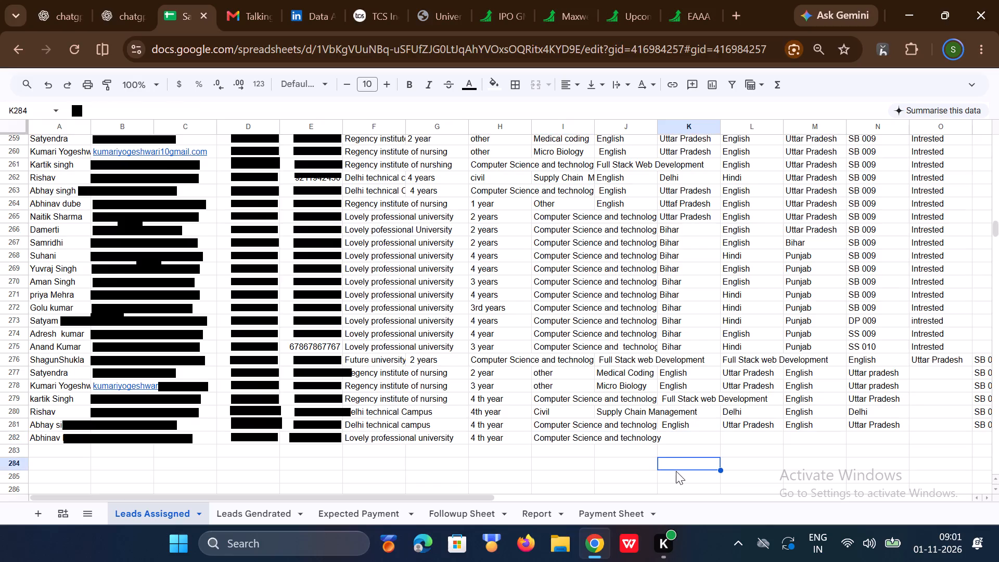
pyautogui.click(679, 434)
pyautogui.doubleClick(687, 440)
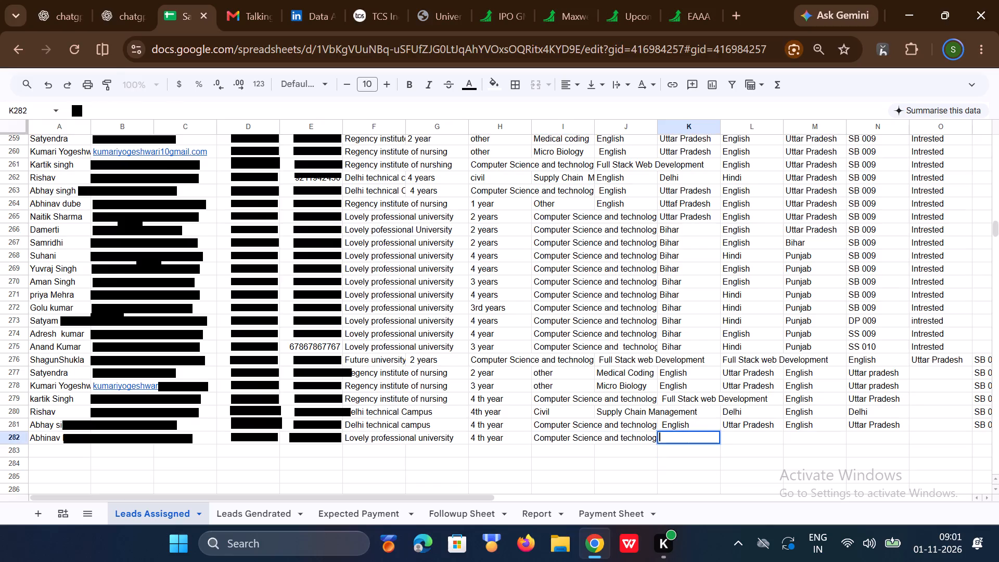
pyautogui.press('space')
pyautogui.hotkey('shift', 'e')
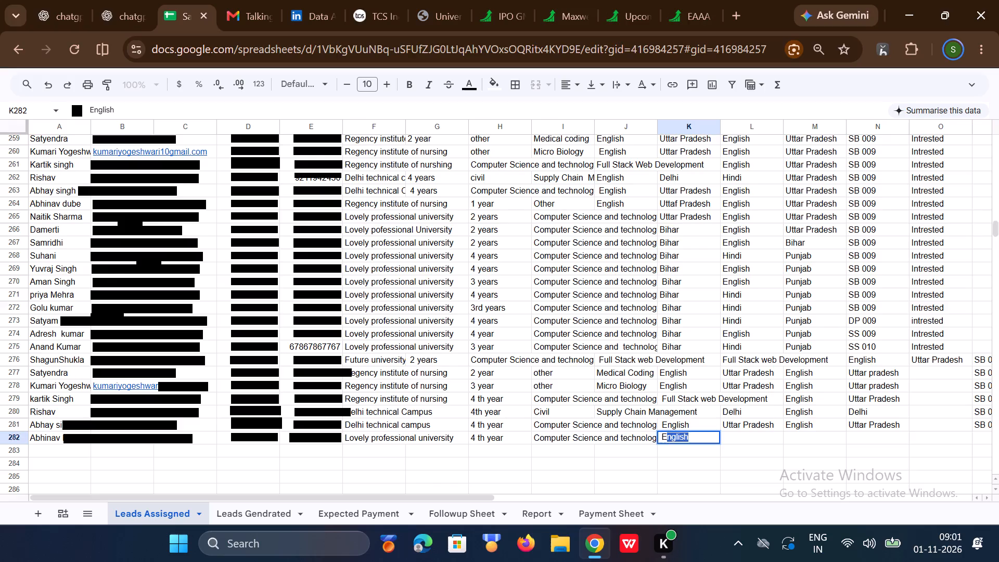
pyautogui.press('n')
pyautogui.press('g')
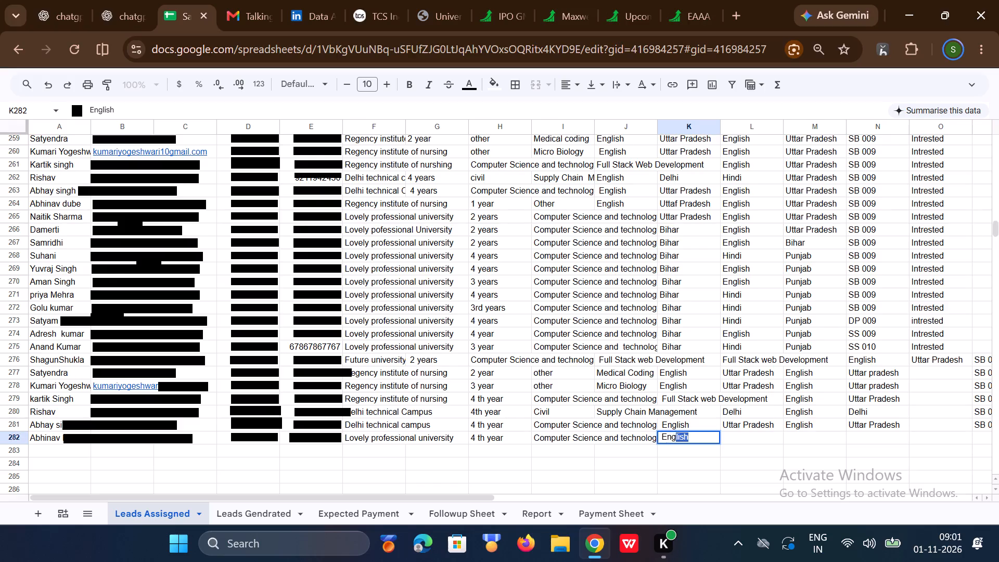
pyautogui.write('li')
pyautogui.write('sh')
# Enter the state "Bihar" in cell L282 of the Abhinav record.
pyautogui.doubleClick(739, 439)
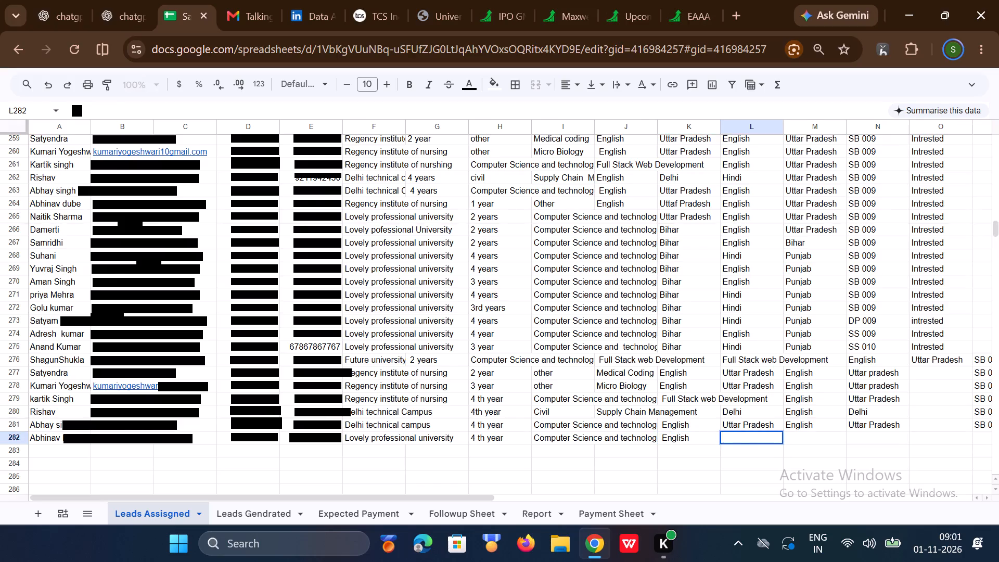
pyautogui.click(739, 439)
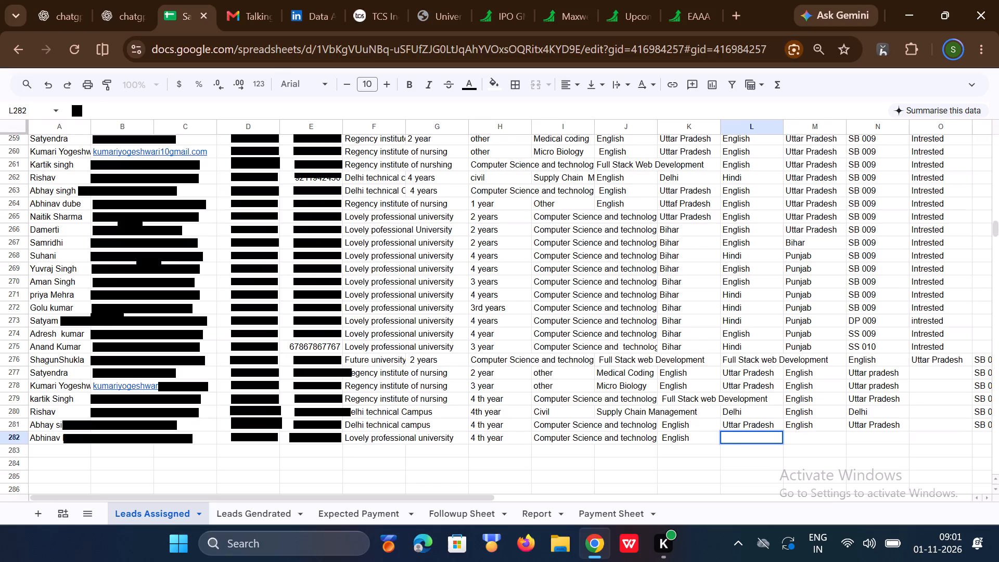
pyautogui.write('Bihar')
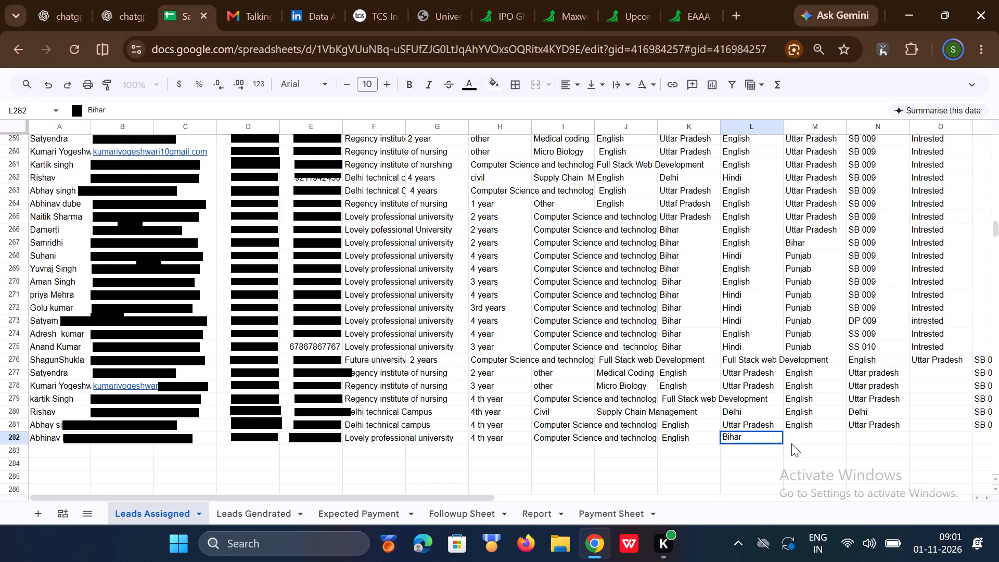
# Enter the language "English" in cell M282 of the Abhinav record.
pyautogui.click(791, 443)
pyautogui.doubleClick(803, 441)
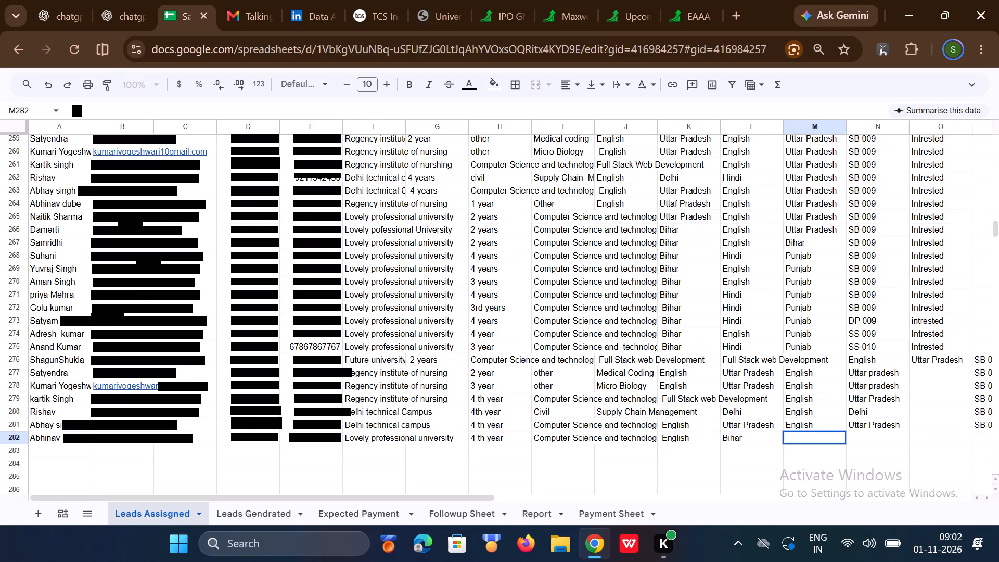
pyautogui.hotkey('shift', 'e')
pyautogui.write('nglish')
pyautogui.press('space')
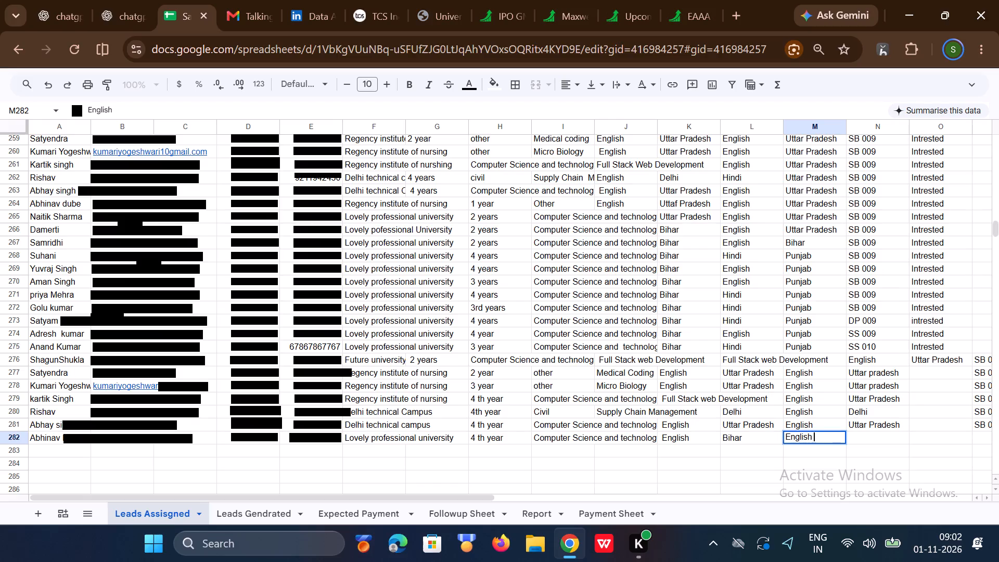
# Enter the state "Bihar" in cell N282 of the Abhinav record.
pyautogui.doubleClick(872, 438)
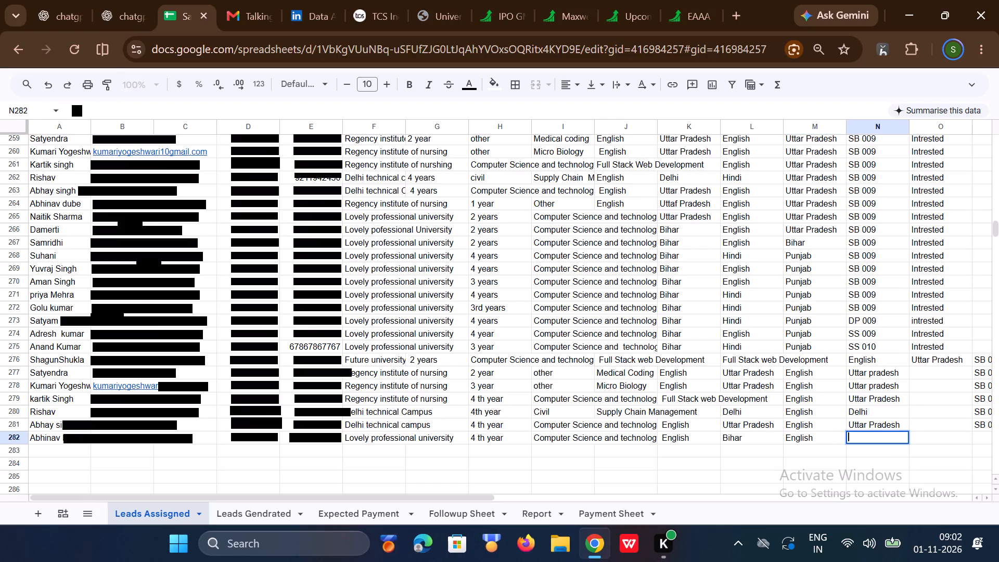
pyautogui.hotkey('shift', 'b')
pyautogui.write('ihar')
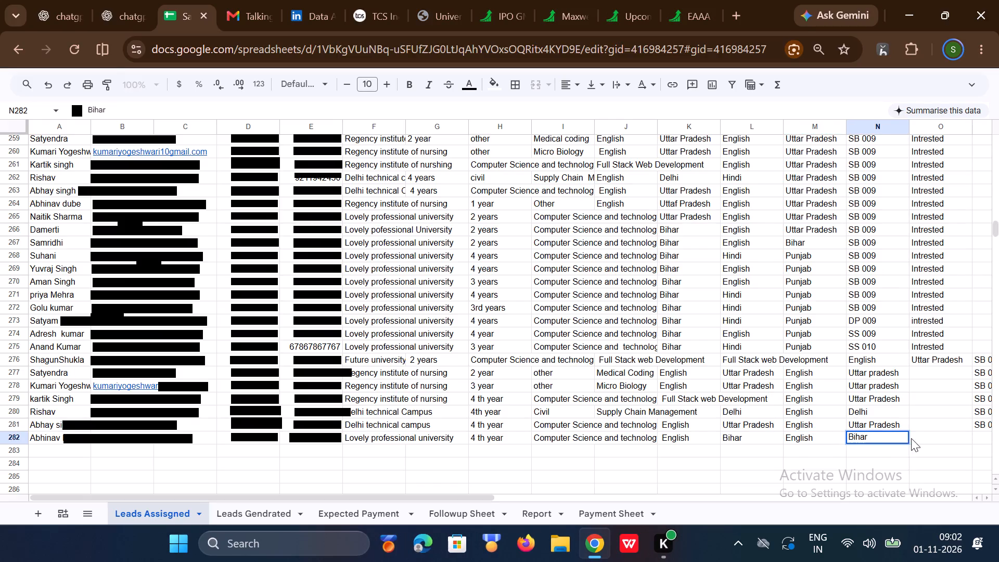
# Enter the code "SS 010" in cell P282 of the Abhinav record.
pyautogui.hscroll(-1, 924, 442)
pyautogui.click(924, 442)
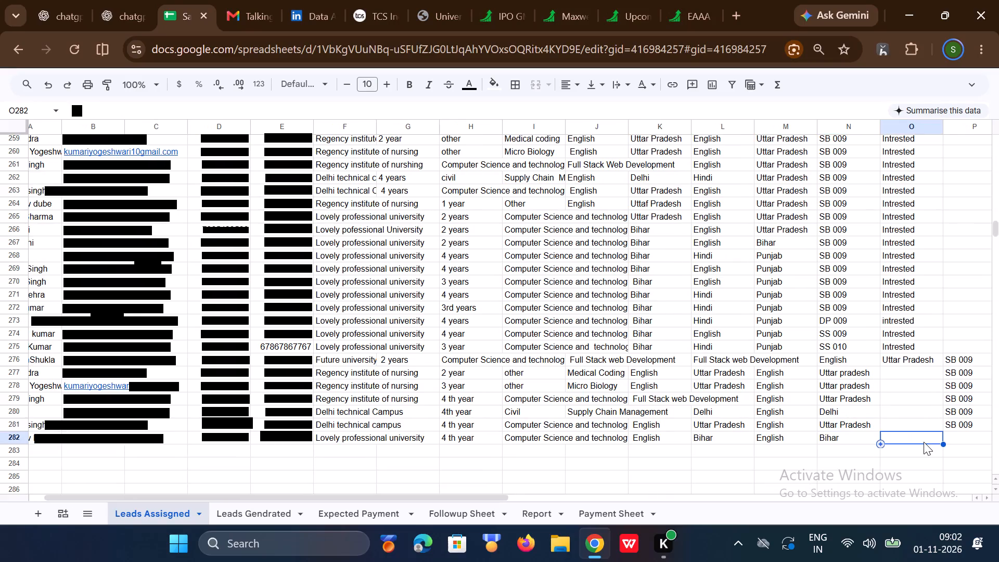
pyautogui.doubleClick(965, 443)
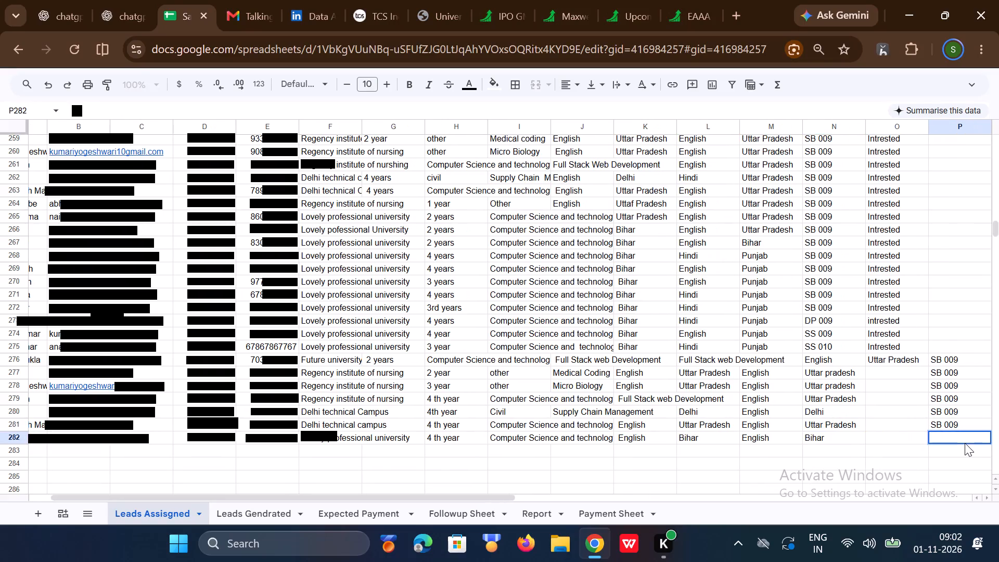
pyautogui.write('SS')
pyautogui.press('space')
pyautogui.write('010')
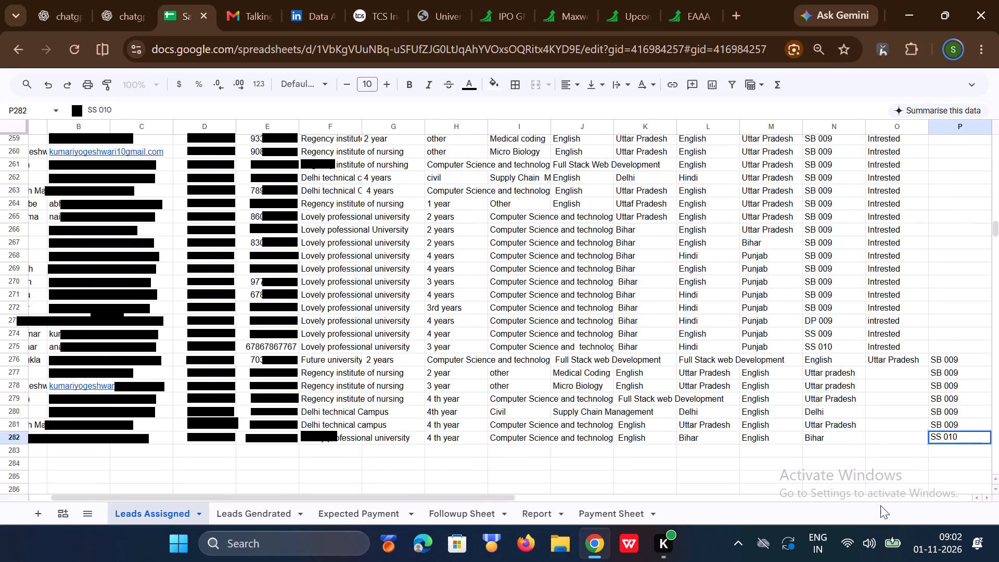
pyautogui.click(880, 505)
pyautogui.click(897, 453)
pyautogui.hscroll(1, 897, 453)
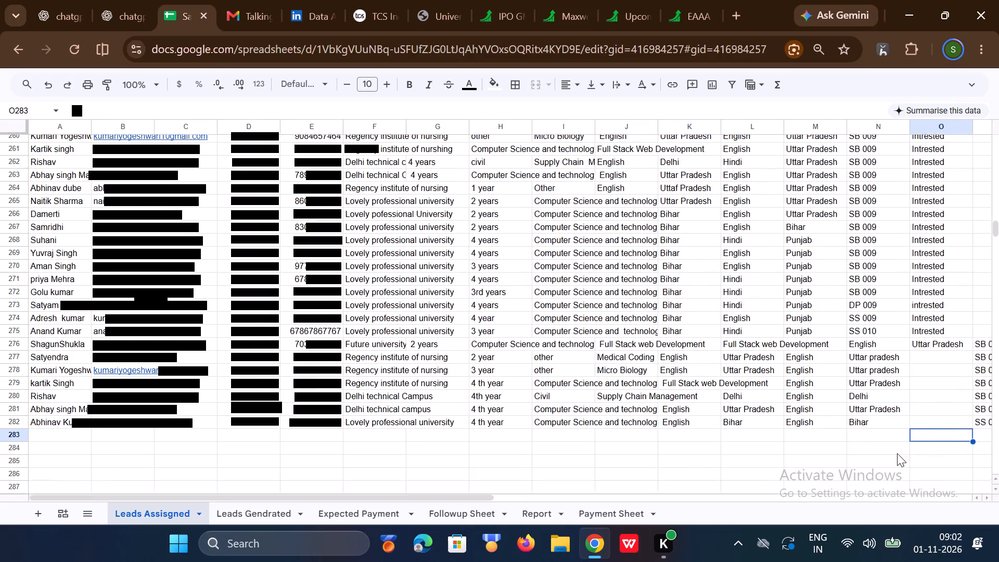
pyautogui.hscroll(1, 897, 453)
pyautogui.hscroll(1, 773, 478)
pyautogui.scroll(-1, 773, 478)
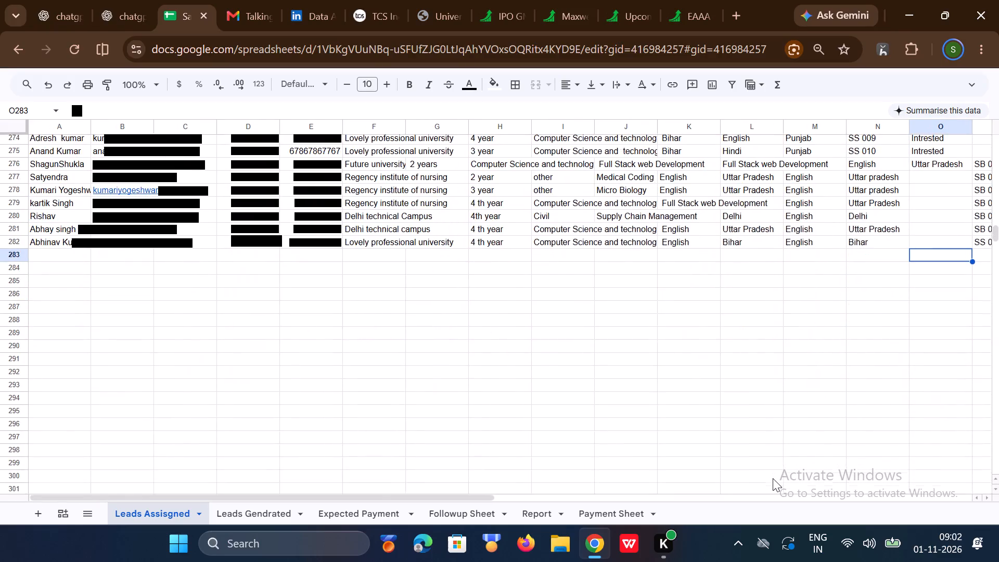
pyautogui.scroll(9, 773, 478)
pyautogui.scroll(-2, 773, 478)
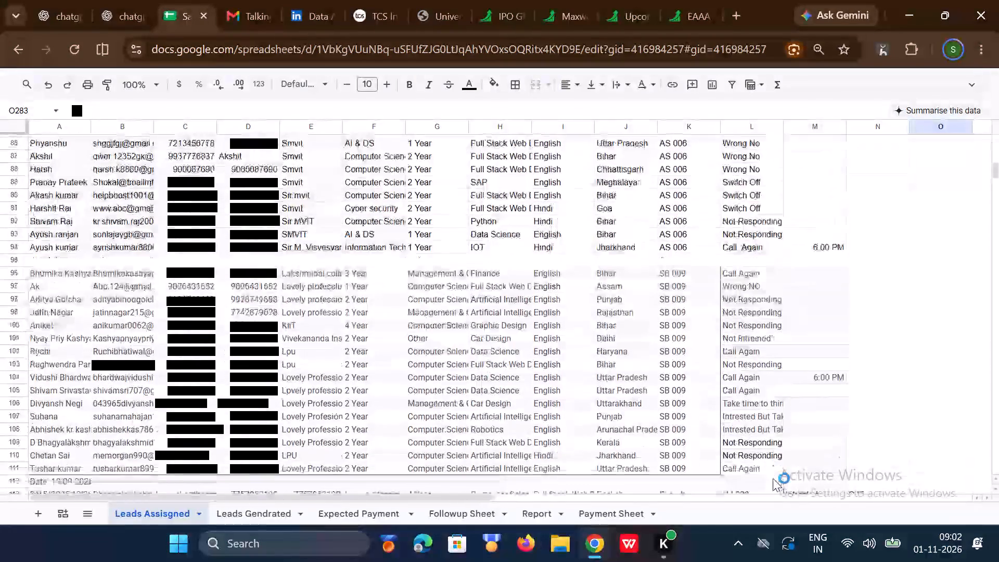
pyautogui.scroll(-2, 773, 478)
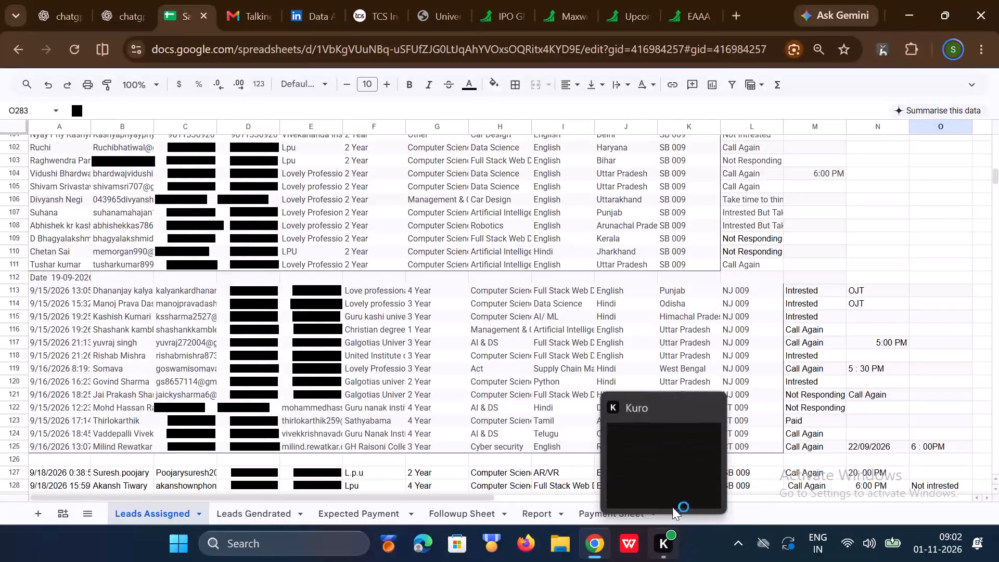
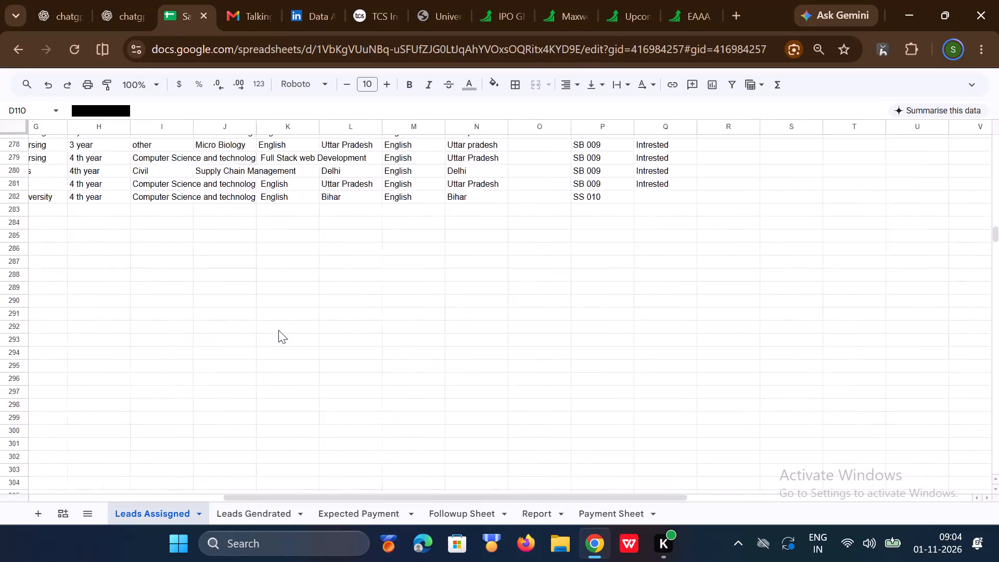
# Start a new lead record below the Abhinav record by entering the first name "Satyendra" in cell A283.
pyautogui.scroll(-1, 278, 330)
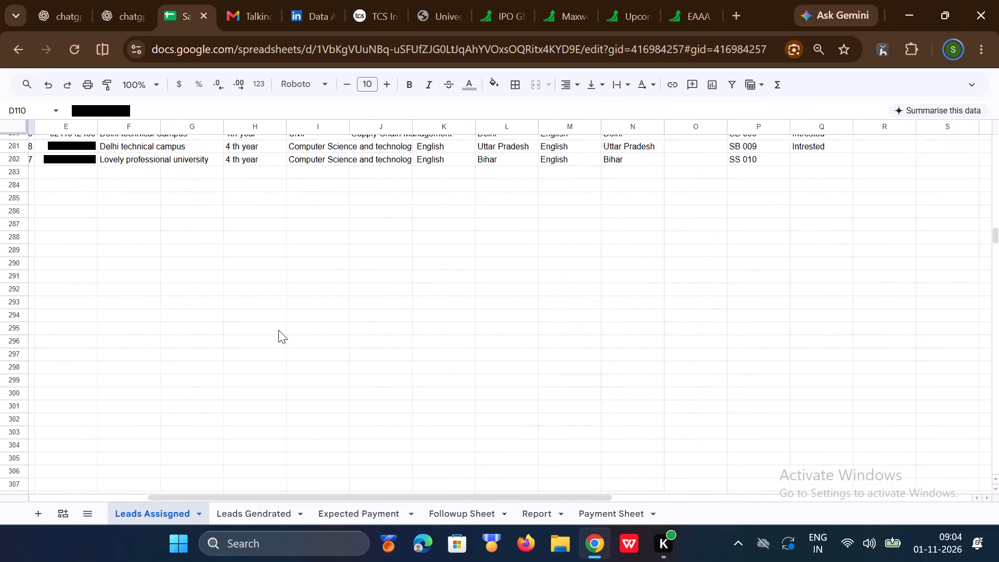
pyautogui.scroll(1, 278, 330)
pyautogui.hscroll(4, 278, 330)
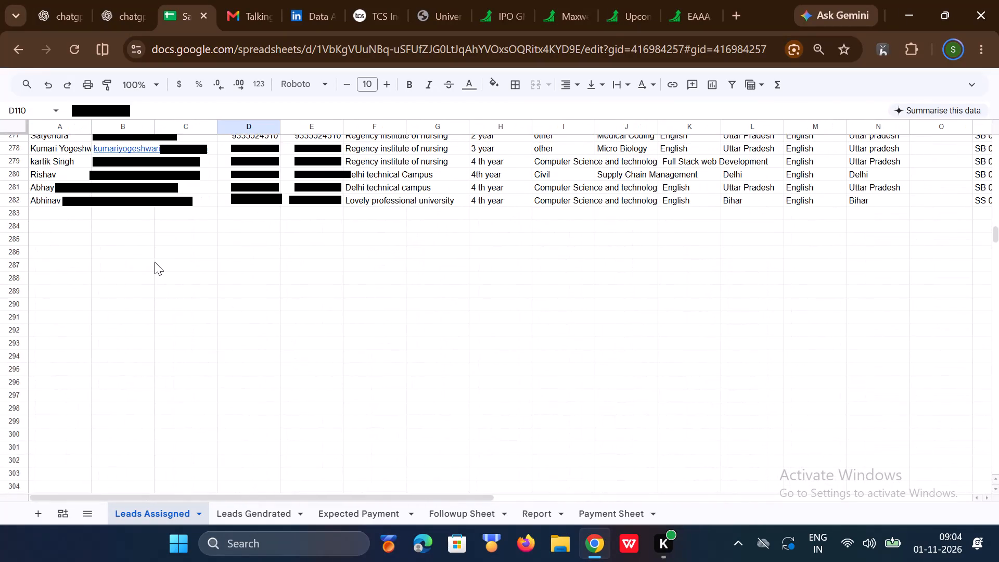
pyautogui.click(75, 213)
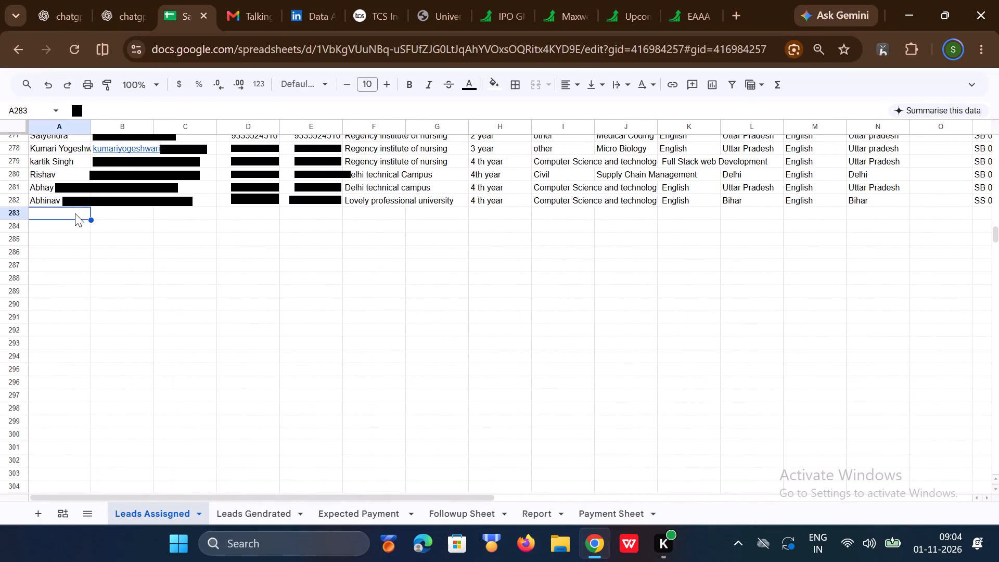
pyautogui.hotkey('shift', 's')
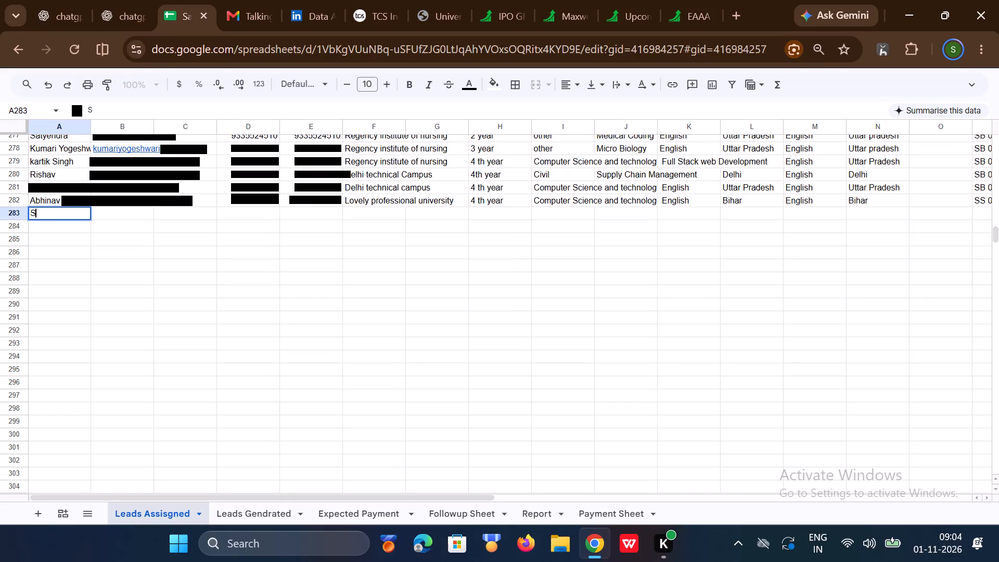
pyautogui.press('a')
pyautogui.write('ty')
pyautogui.press('e')
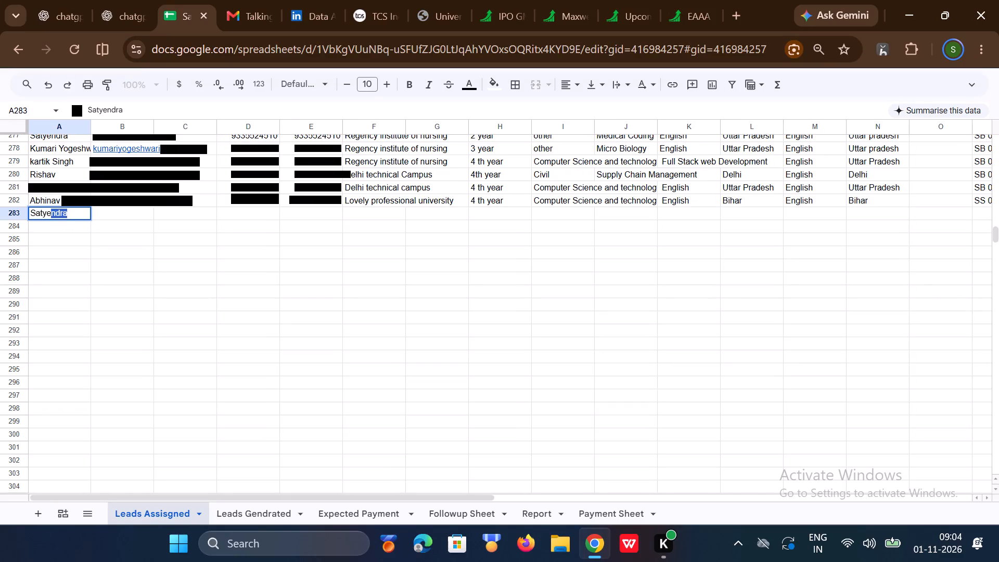
pyautogui.write('ndra')
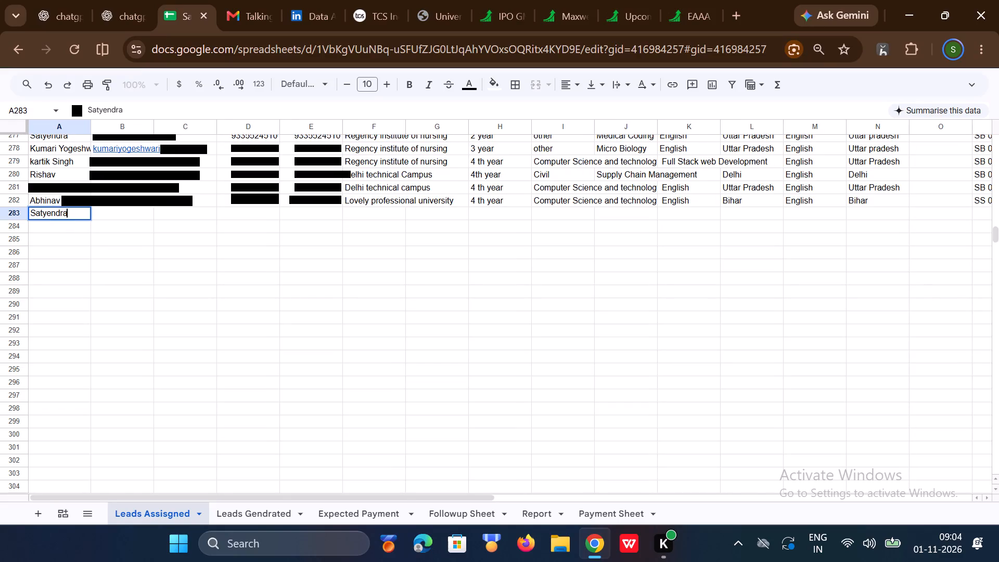
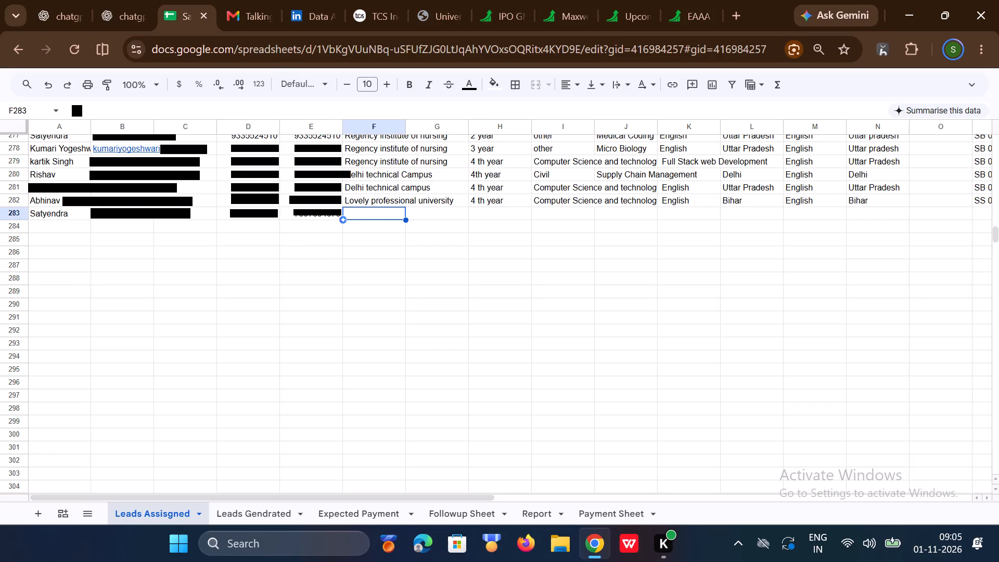
# Delete one character from the contact number in cell E282 of the Abhinav record.
pyautogui.click(295, 196)
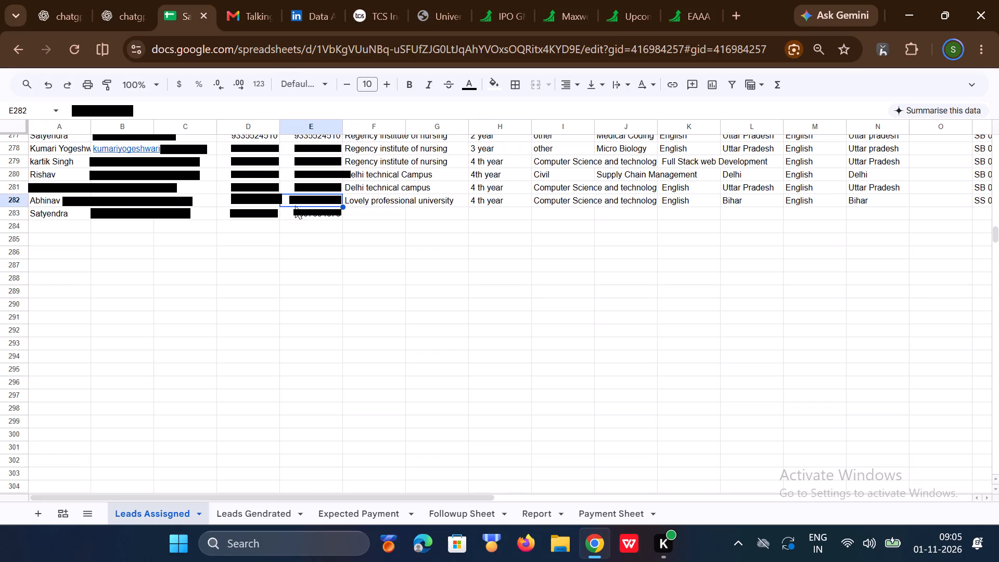
pyautogui.click(290, 204)
pyautogui.doubleClick(292, 202)
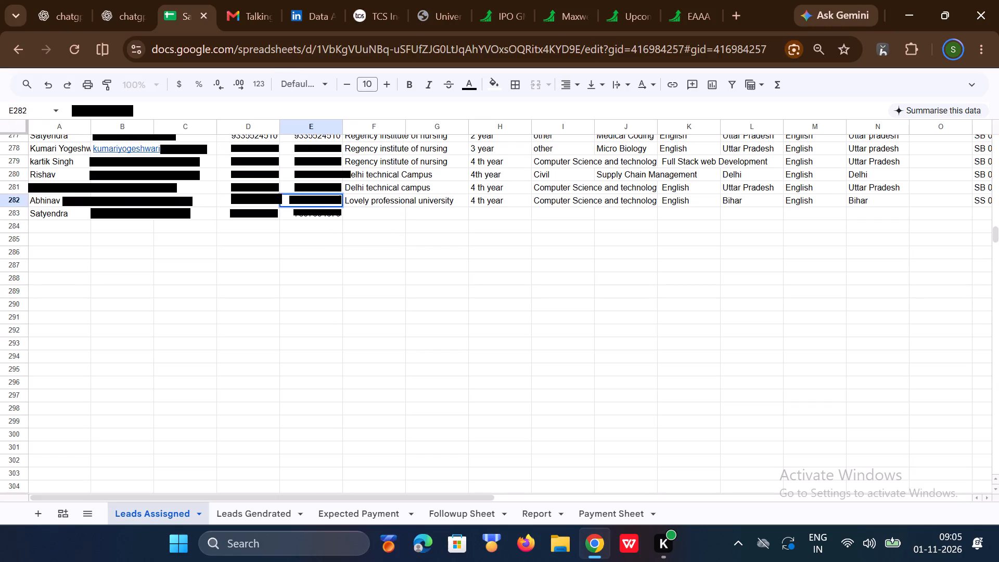
pyautogui.click(292, 202)
pyautogui.click(292, 202)
pyautogui.press('Right')
pyautogui.press('BackSpace')
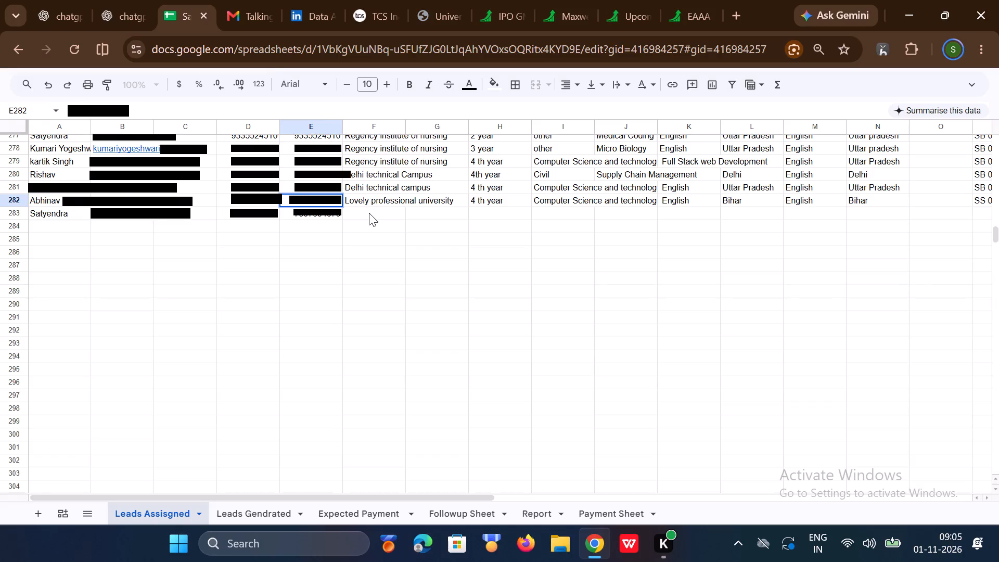
# Enter "Lovely professional university" as the college in cell F283 of the Satyendra record.
pyautogui.doubleClick(369, 213)
pyautogui.write('Lo')
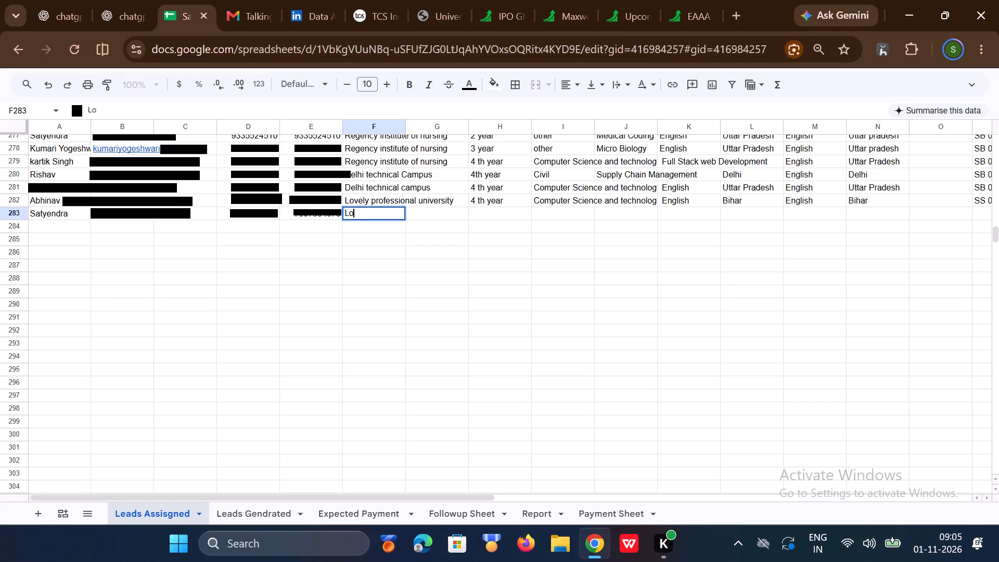
pyautogui.write('ve')
pyautogui.write('ly')
pyautogui.press('space')
pyautogui.write('pro')
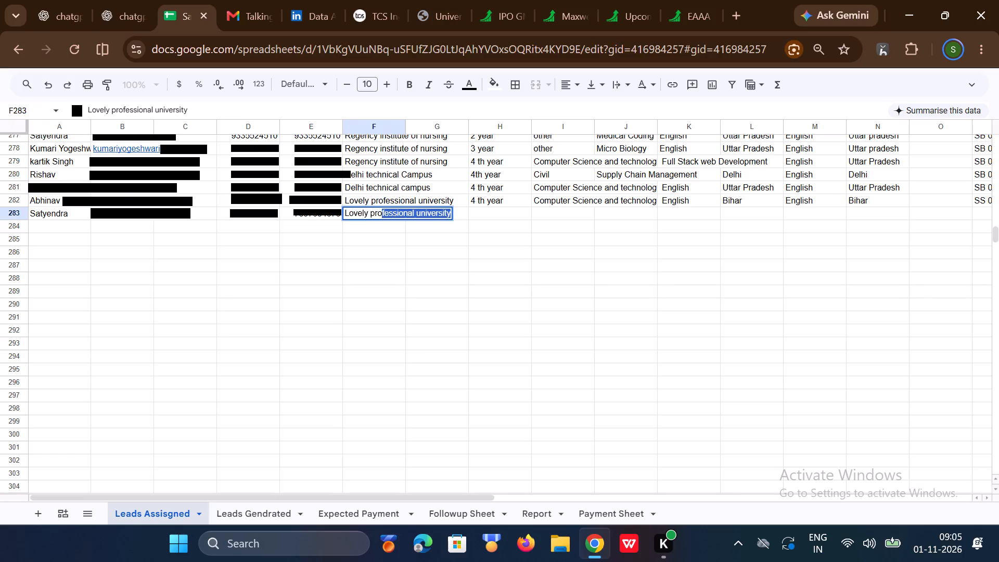
pyautogui.write('fess')
pyautogui.write('ional')
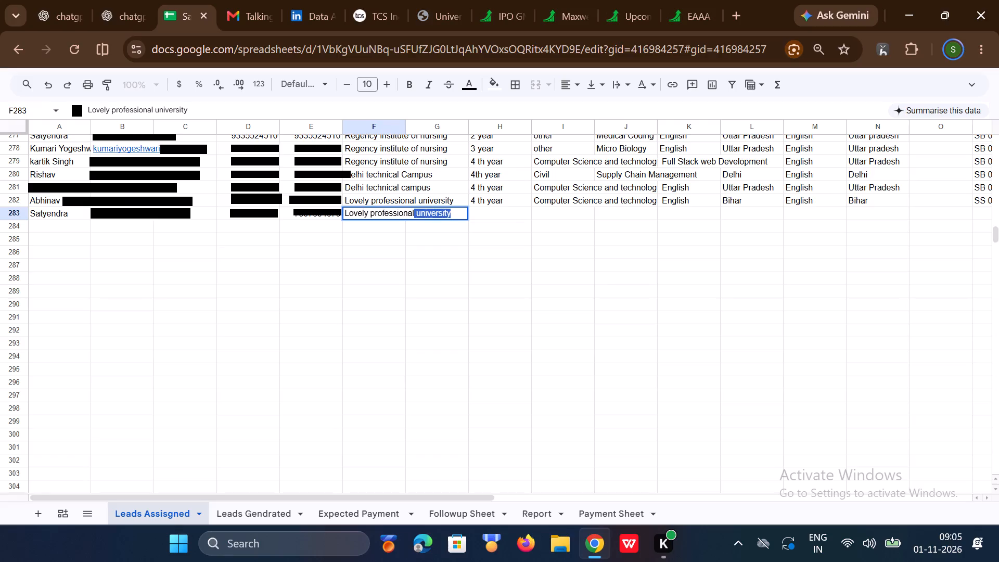
pyautogui.press('space')
pyautogui.write('univer')
pyautogui.write('sir')
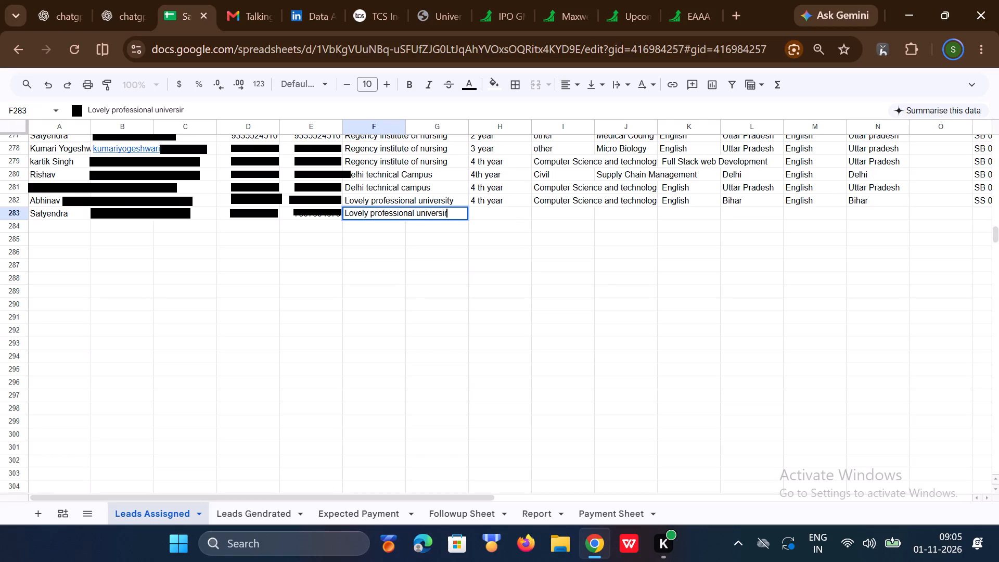
pyautogui.press('BackSpace')
pyautogui.write('ty')
# Enter "4th year" as the year of study in cell H283 of the Satyendra record.
pyautogui.doubleClick(469, 218)
pyautogui.doubleClick(493, 209)
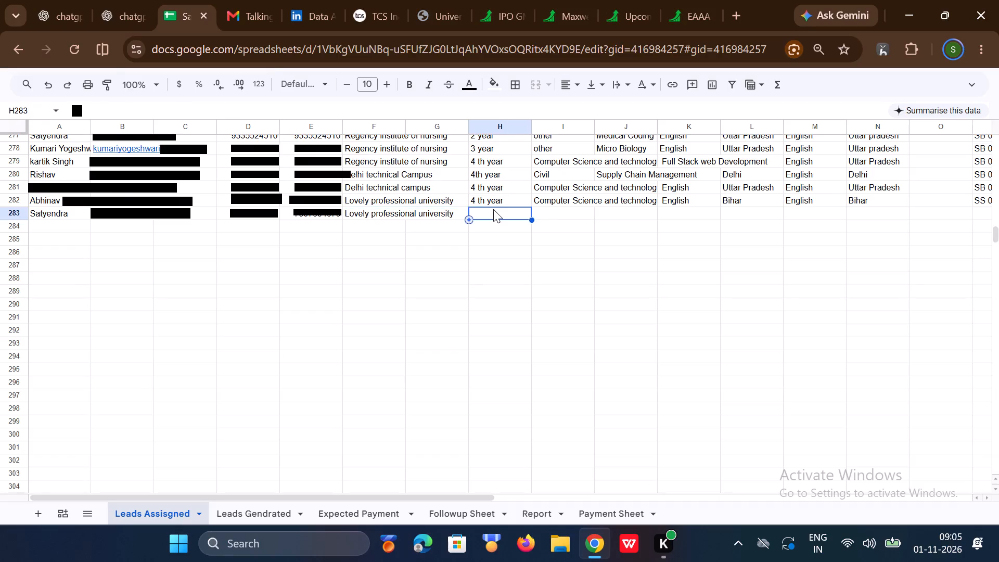
pyautogui.write('4')
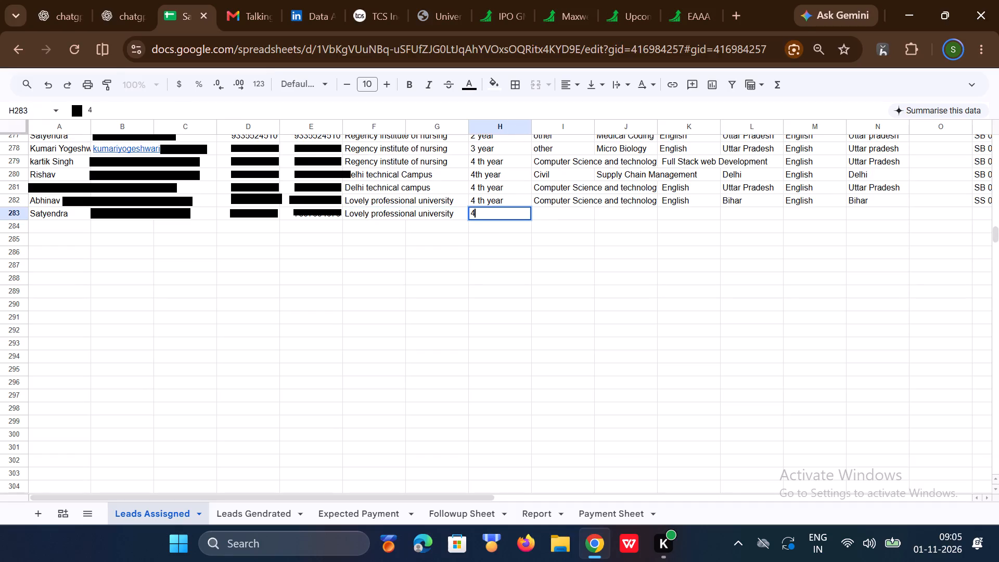
pyautogui.press('space')
pyautogui.press('t')
pyautogui.press('BackSpace')
pyautogui.press('BackSpace')
pyautogui.write('th')
pyautogui.press('space')
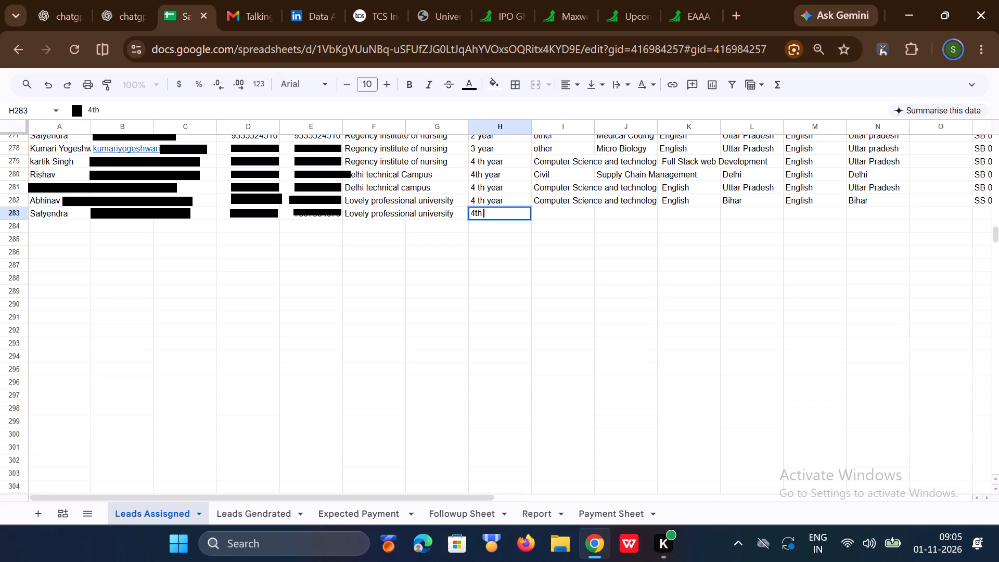
pyautogui.write('year')
pyautogui.click(553, 222)
pyautogui.click(556, 208)
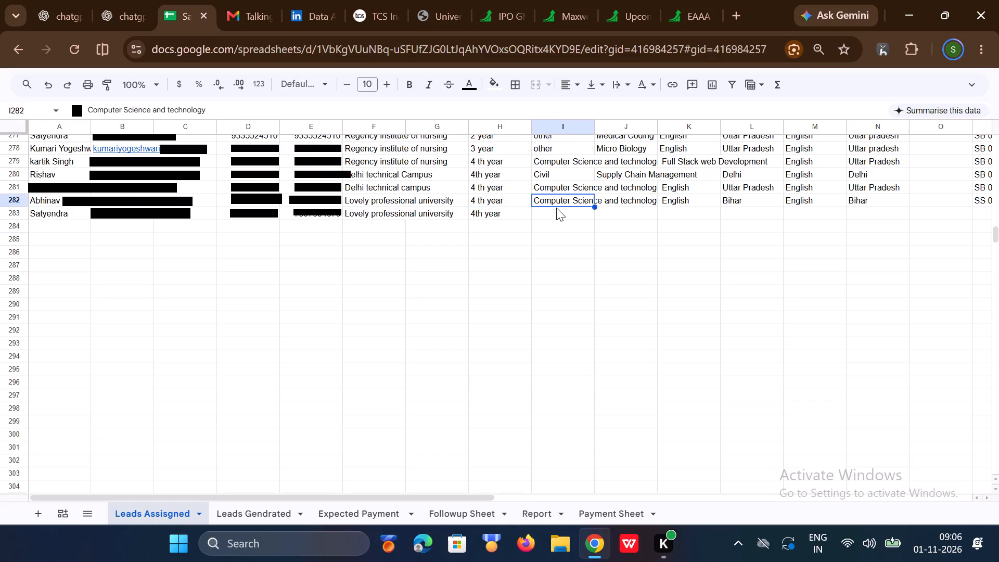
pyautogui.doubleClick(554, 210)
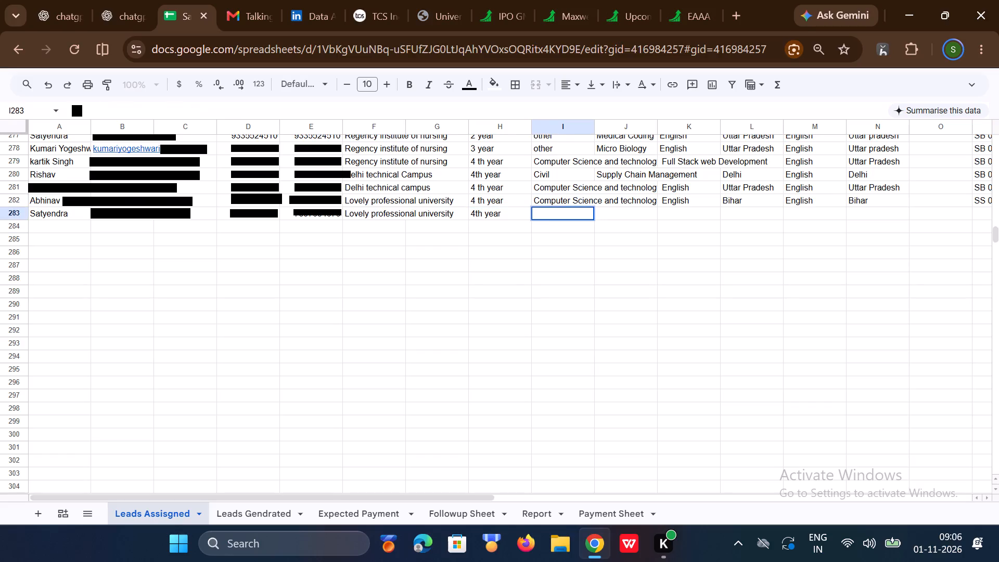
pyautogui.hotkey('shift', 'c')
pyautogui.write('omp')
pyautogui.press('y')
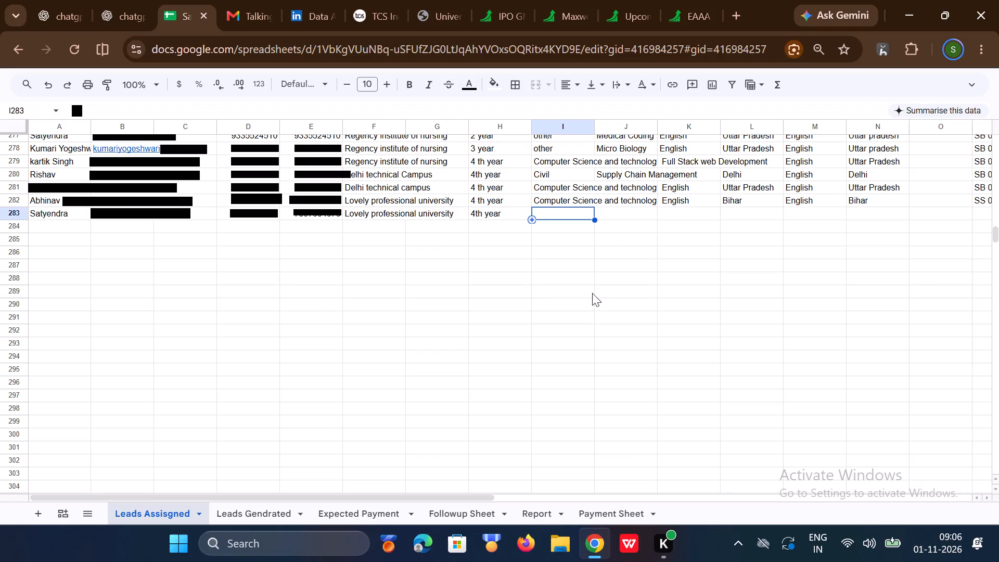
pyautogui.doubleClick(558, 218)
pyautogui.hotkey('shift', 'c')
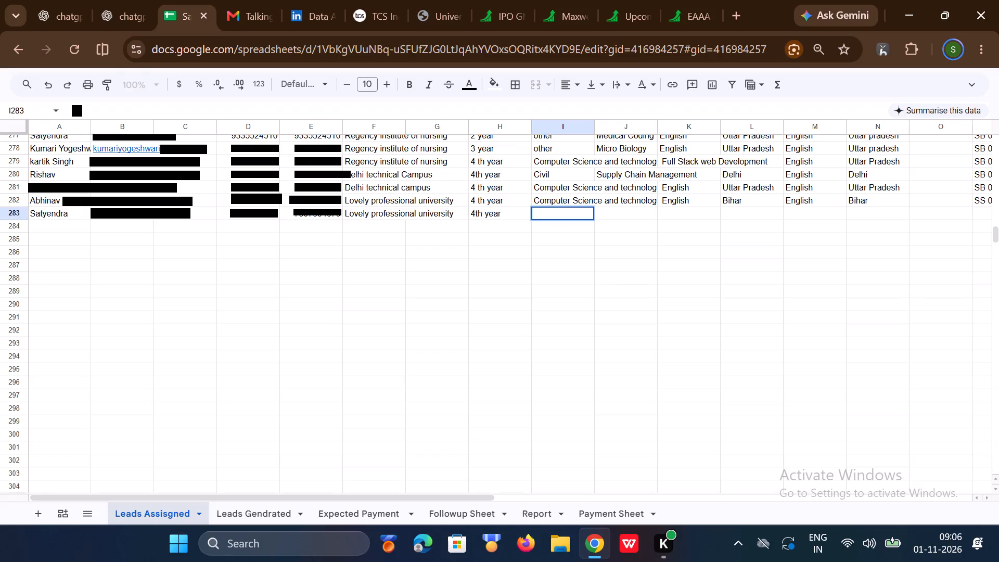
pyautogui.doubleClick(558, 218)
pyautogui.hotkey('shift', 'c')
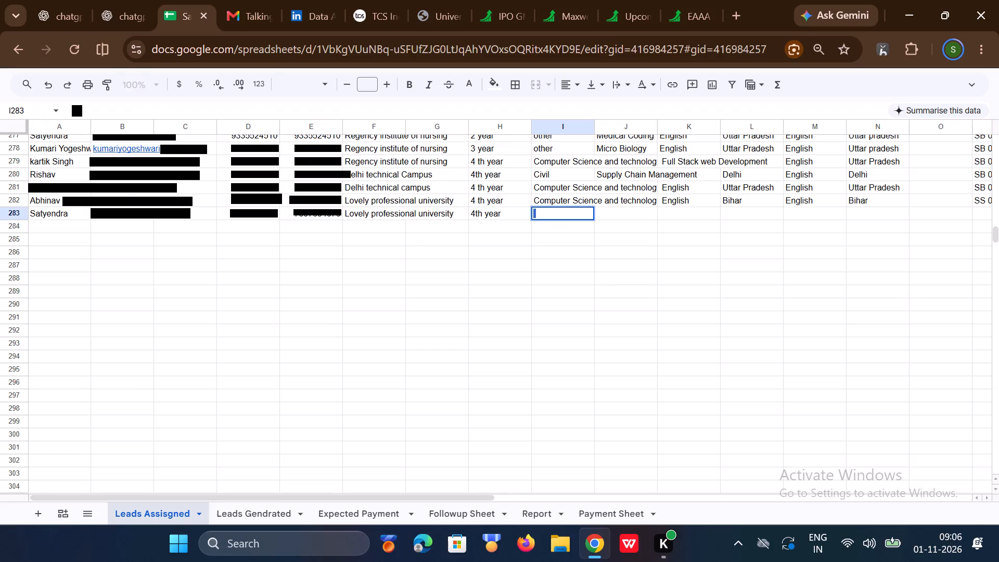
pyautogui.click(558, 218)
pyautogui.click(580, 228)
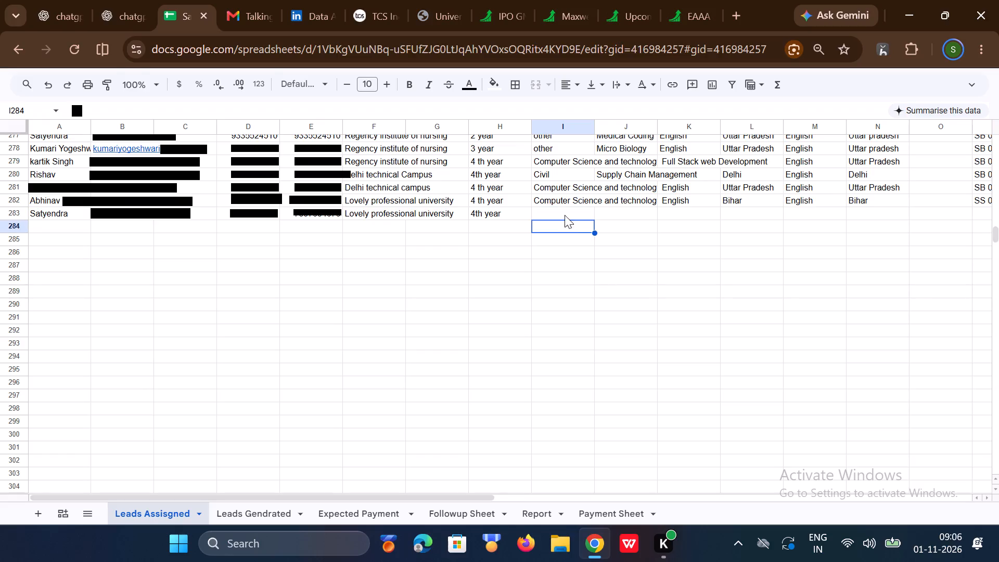
# Enter "Computer Science and technology" as the branch in cell I283 of the Satyendra record.
pyautogui.doubleClick(562, 213)
pyautogui.hotkey('shift', 'c')
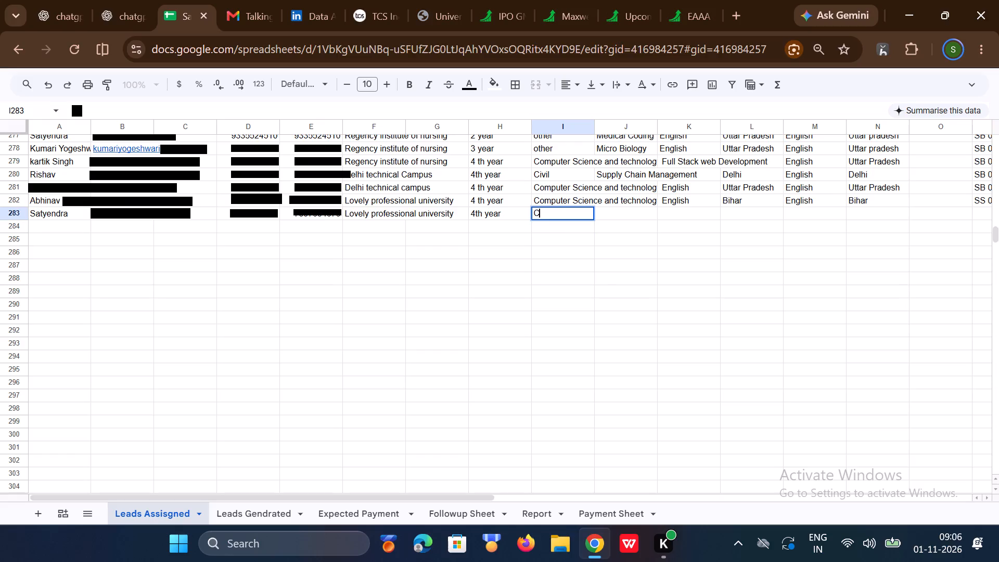
pyautogui.write('omputer')
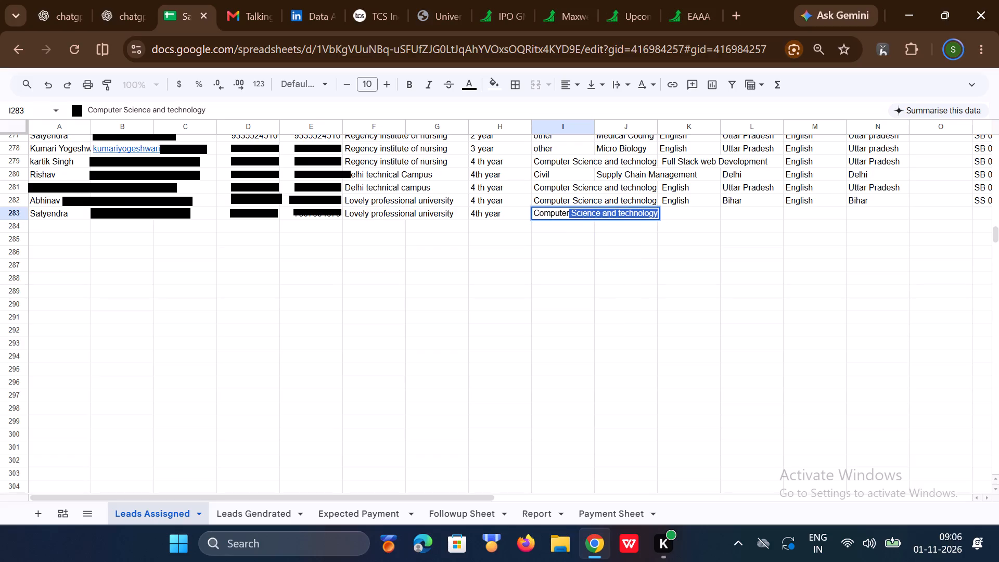
pyautogui.press('Tab')
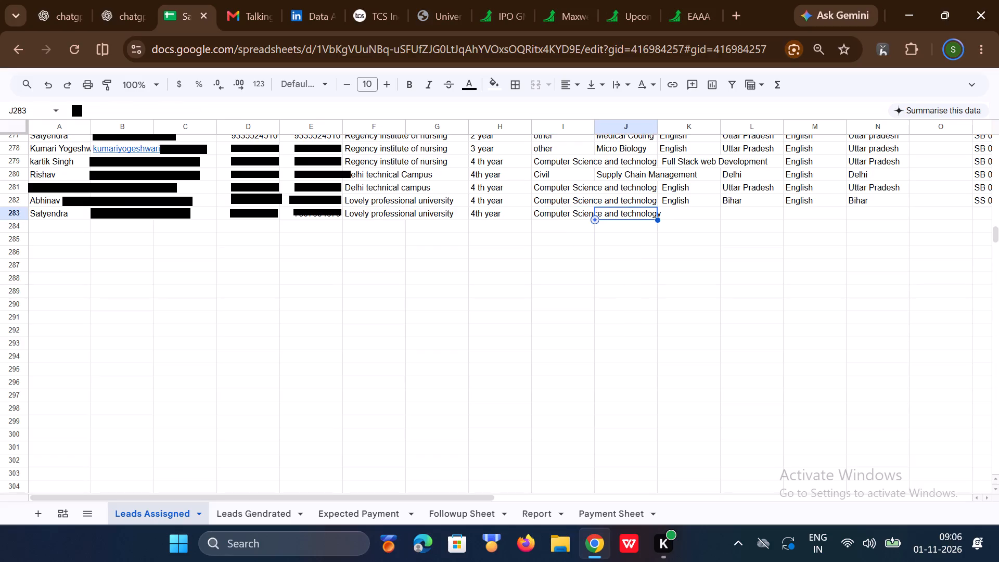
# Enter "English" in cell K283 of the Satyendra record.
pyautogui.doubleClick(676, 213)
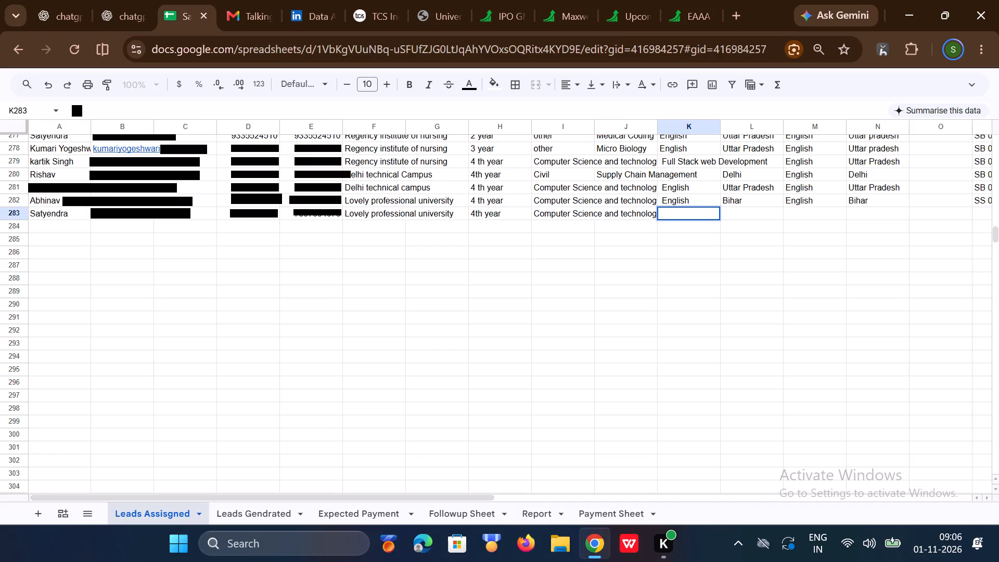
pyautogui.hotkey('shift', 'e')
pyautogui.write('nglisjh')
pyautogui.press('alt+F15')
pyautogui.press('alt+F15')
pyautogui.press('BackSpace')
pyautogui.press('BackSpace')
pyautogui.press('h')
# Enter "Bihar" as the state in cell L283 of the Satyendra record.
pyautogui.doubleClick(755, 214)
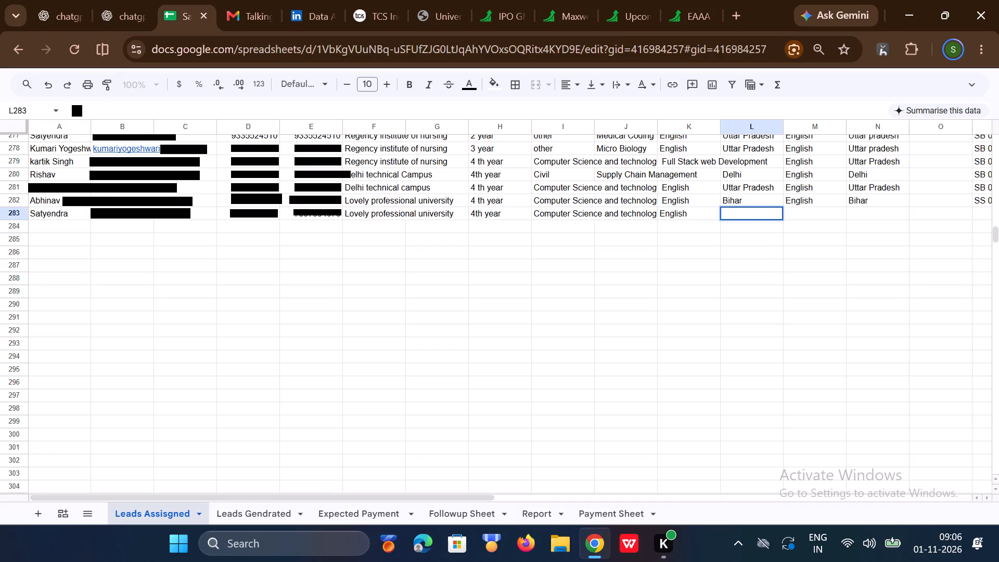
pyautogui.hotkey('shift', 'b')
pyautogui.write('ihar')
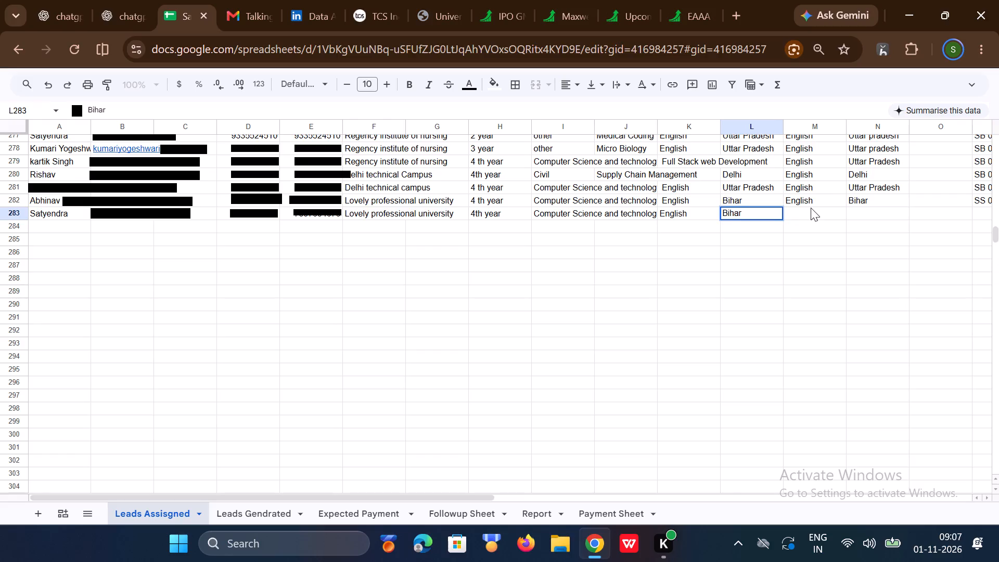
# Enter "English" in cell M283 of the Satyendra record.
pyautogui.click(813, 207)
pyautogui.doubleClick(811, 209)
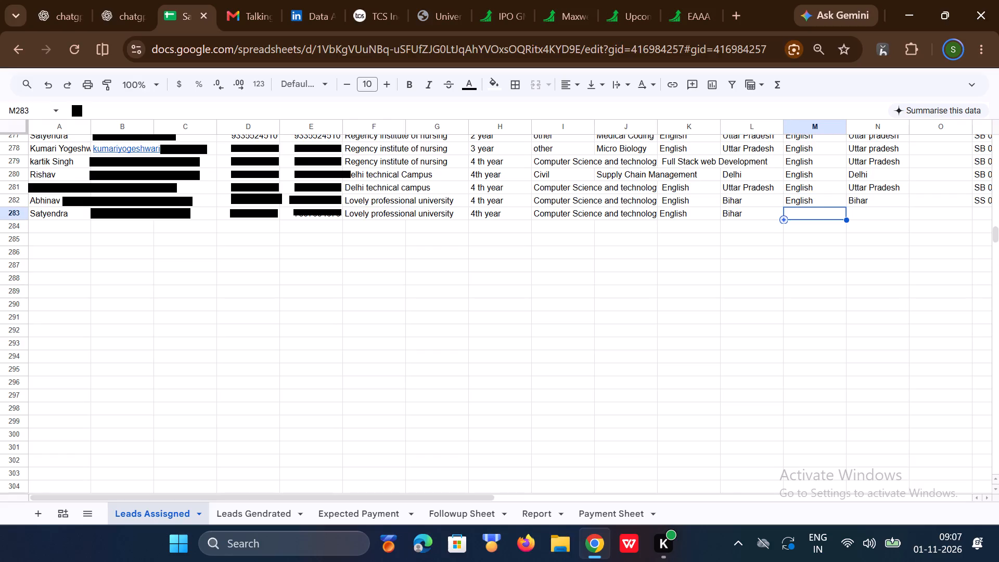
pyautogui.write('En')
pyautogui.write('glish')
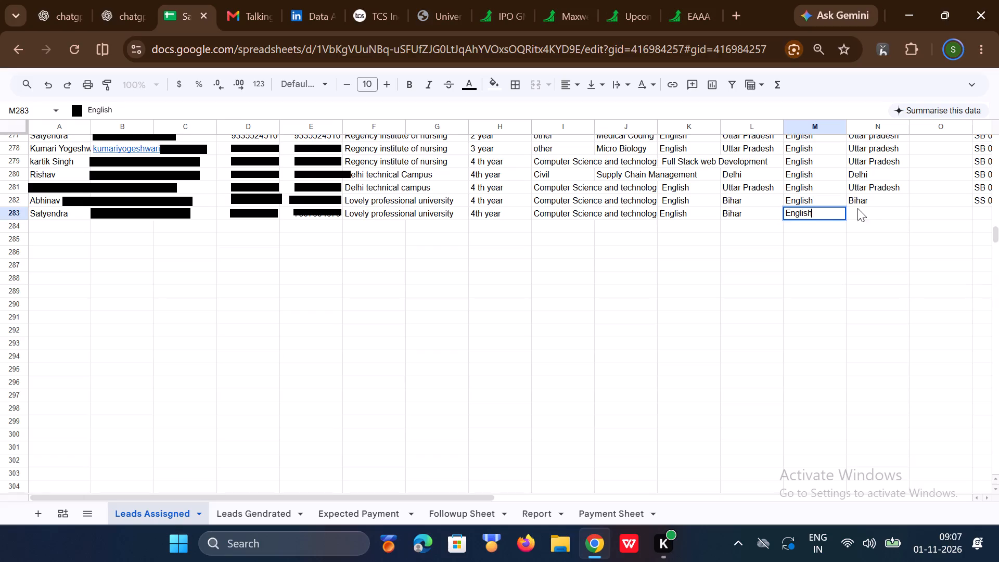
# Enter "Bihar" as the state in cell N283 of the Satyendra record.
pyautogui.doubleClick(868, 213)
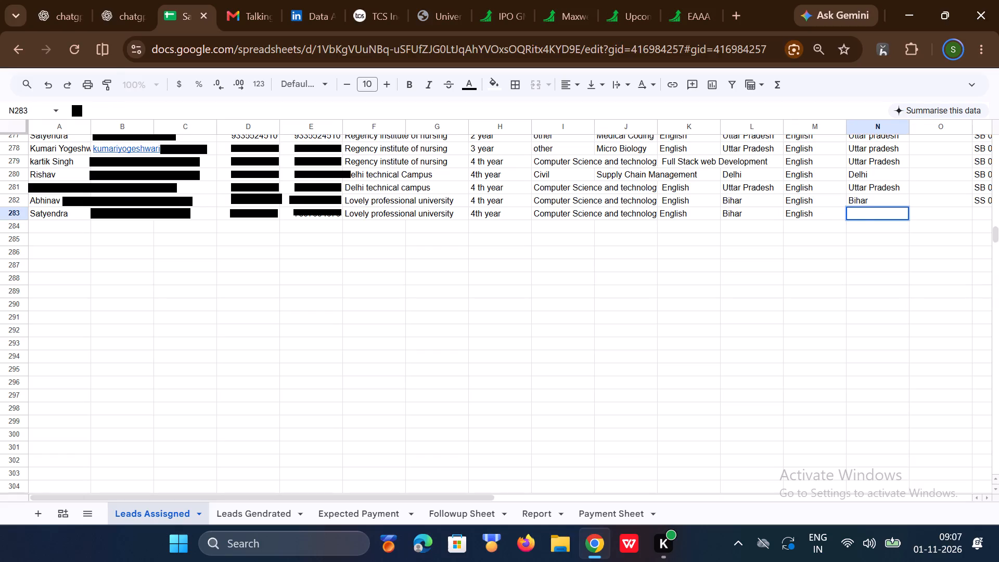
pyautogui.write('Bihar')
pyautogui.hscroll(-1, 946, 221)
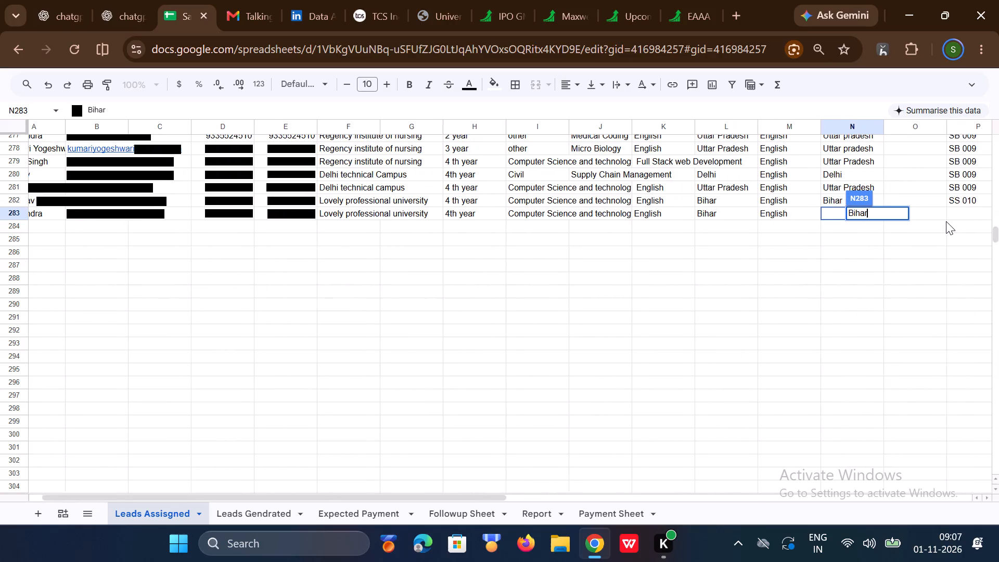
pyautogui.click(946, 221)
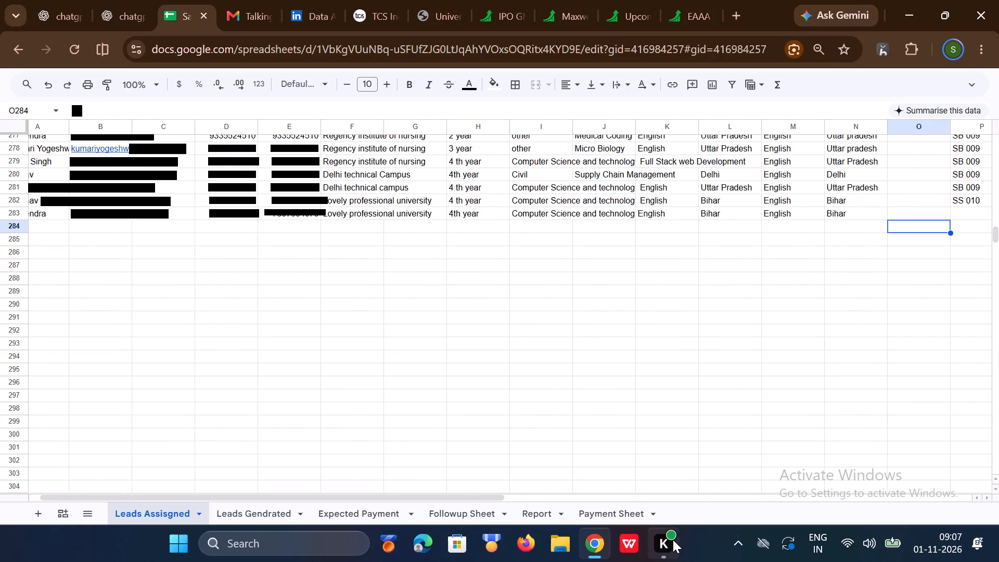
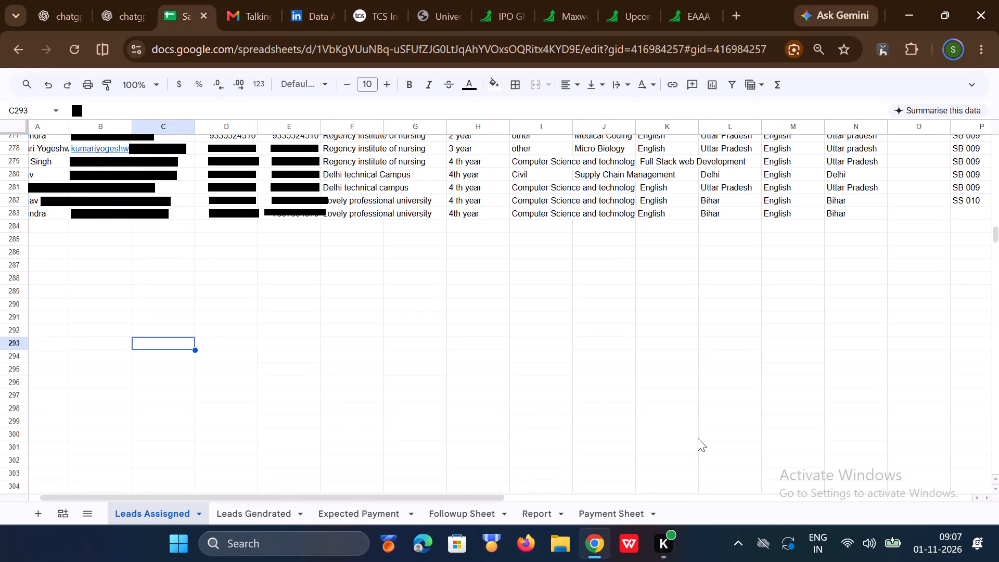
# Review the lead records above and including row 283 in the Leads Assisgned sheet, checking their columns against the Satyendra record.
pyautogui.scroll(5, 669, 339)
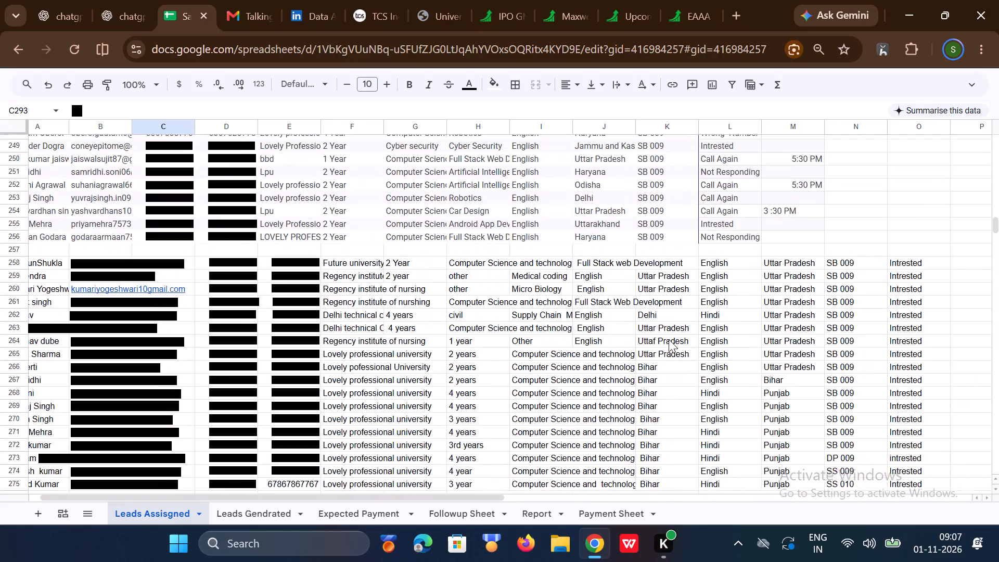
pyautogui.scroll(1, 669, 339)
pyautogui.hscroll(4, 669, 339)
pyautogui.scroll(-2, 669, 339)
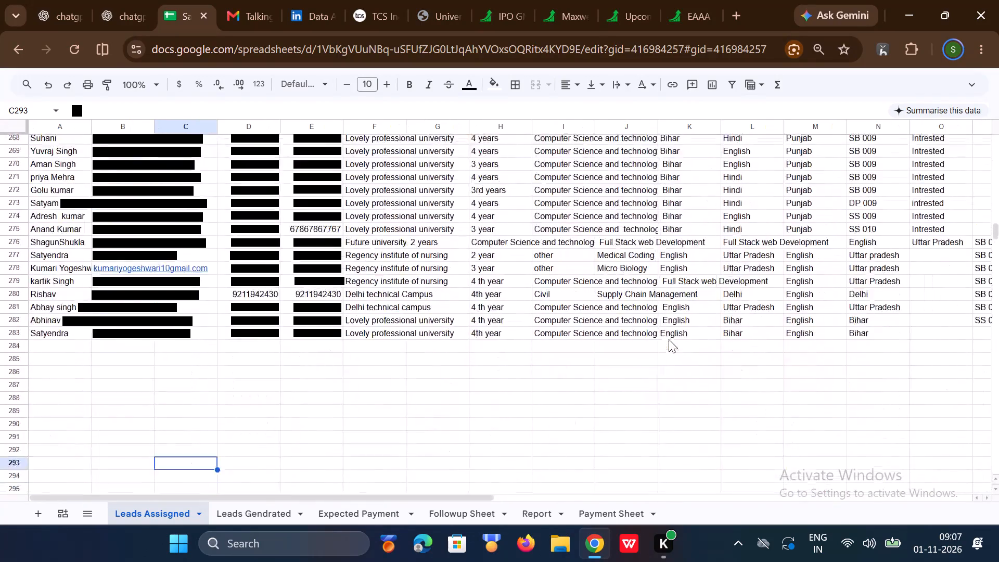
pyautogui.scroll(1, 669, 339)
pyautogui.hscroll(1, 669, 339)
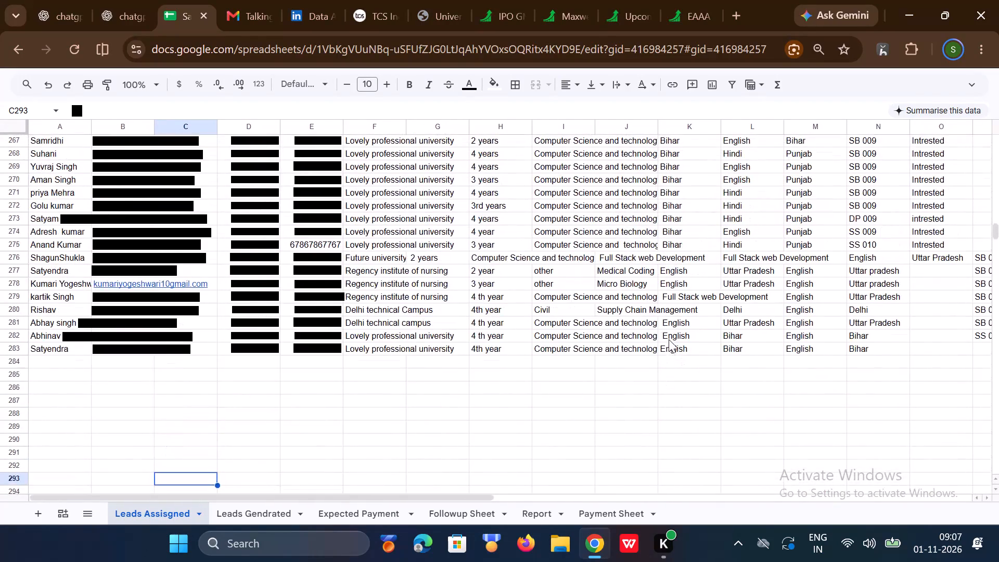